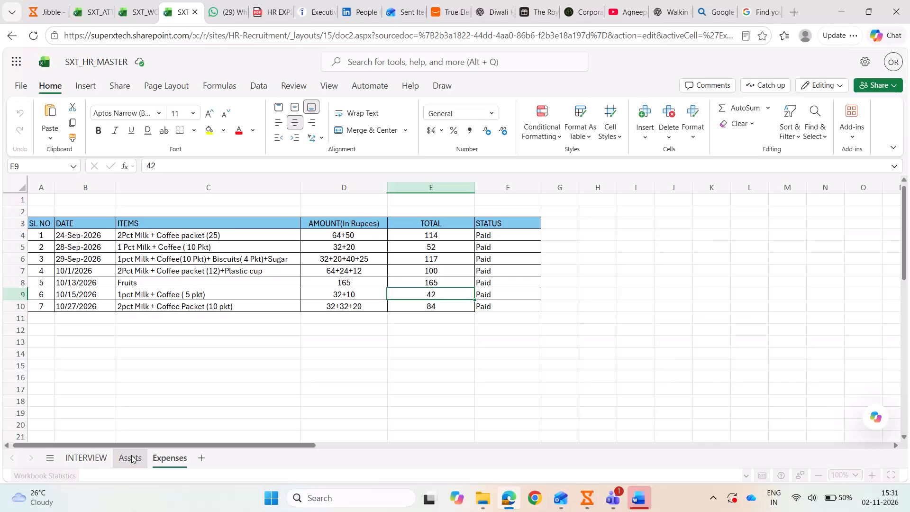
# Open the INTERVIEW sheet and review the candidate records from the header row, including interview attendance, status and reason columns.
pyautogui.click(131, 455)
pyautogui.click(89, 457)
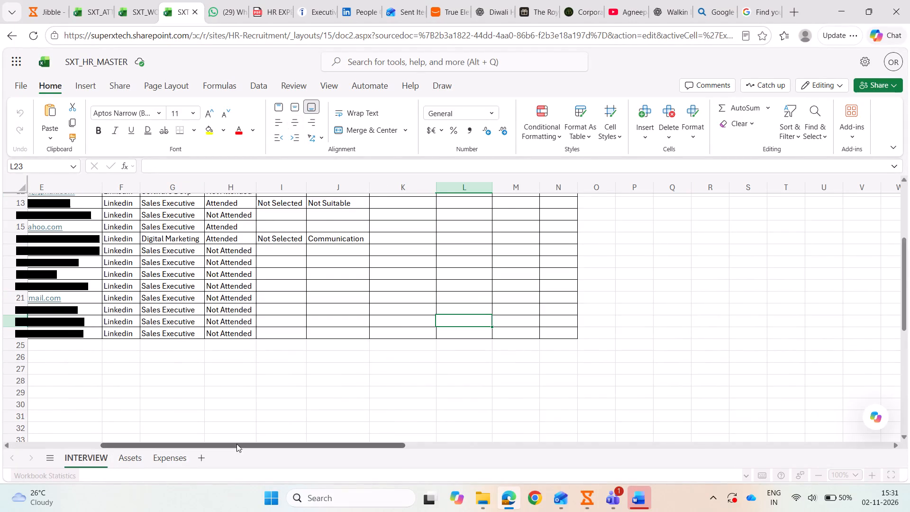
pyautogui.moveTo(237, 444); pyautogui.dragTo(24, 444)
pyautogui.scroll(1, 218, 384)
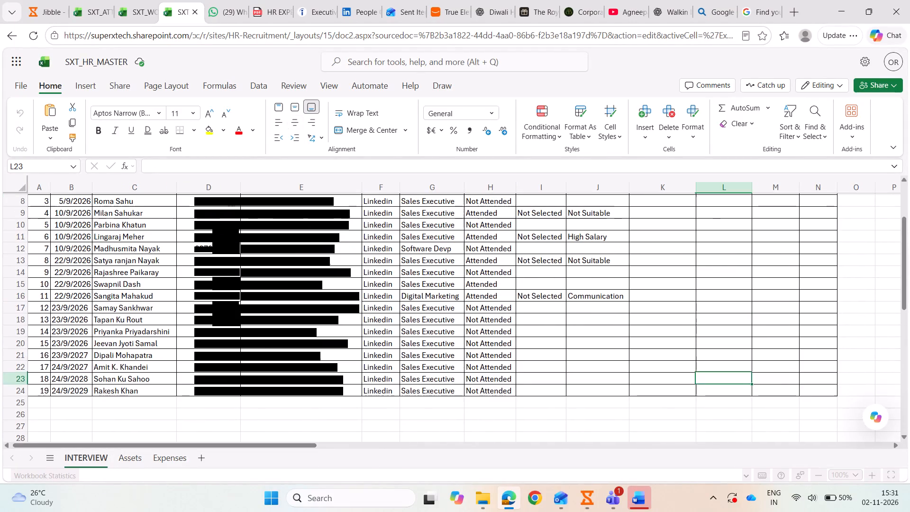
pyautogui.scroll(1, 218, 384)
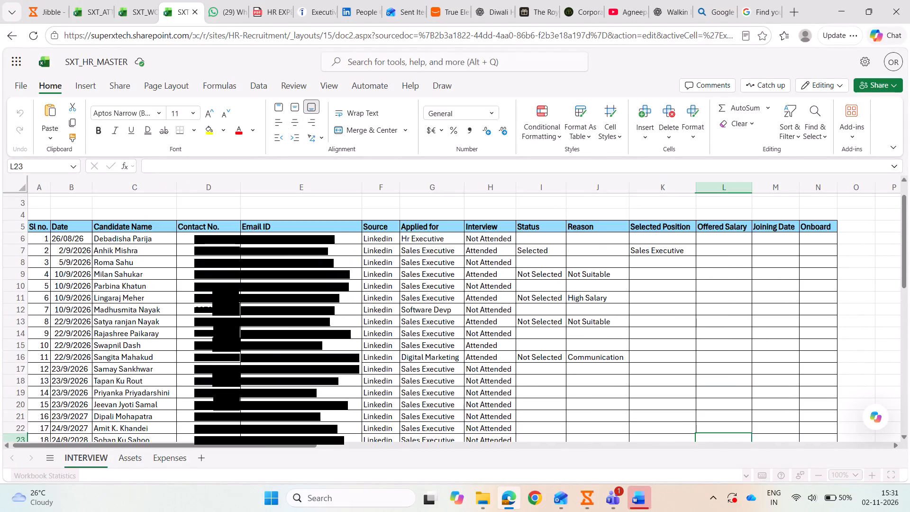
pyautogui.scroll(-1, 218, 382)
pyautogui.scroll(1, 219, 381)
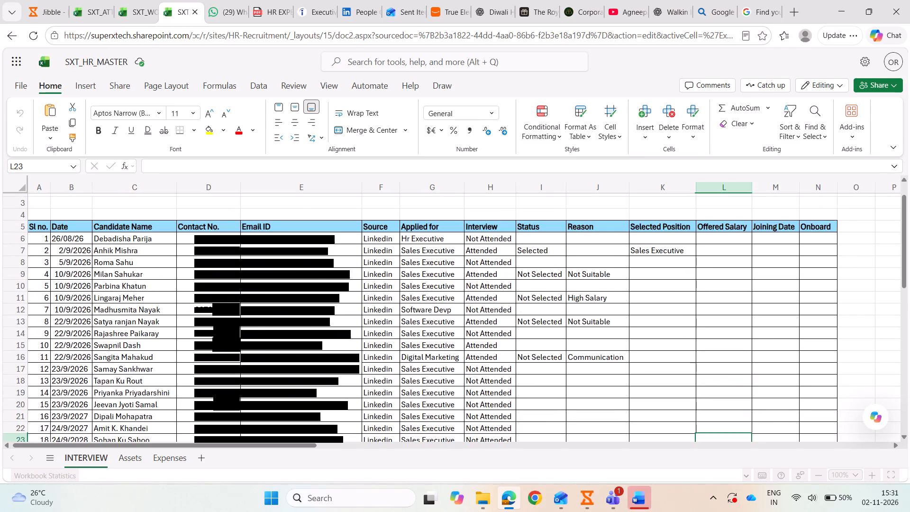
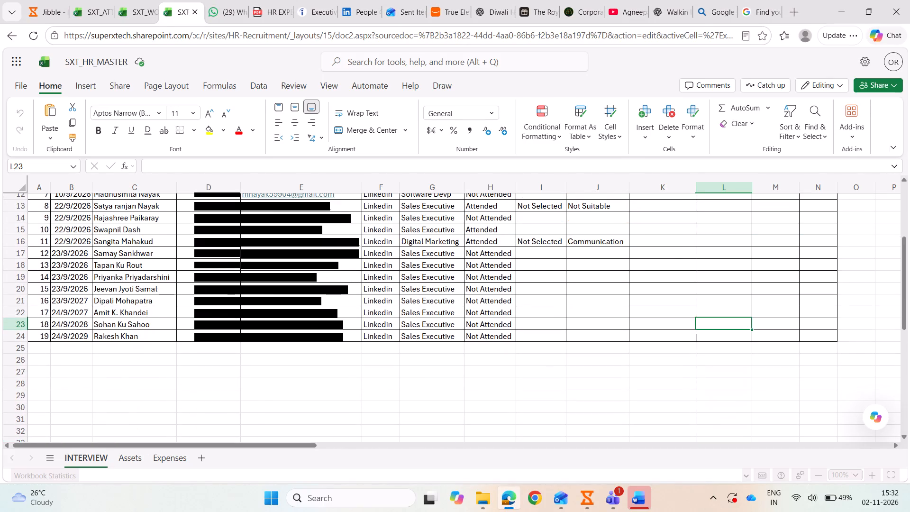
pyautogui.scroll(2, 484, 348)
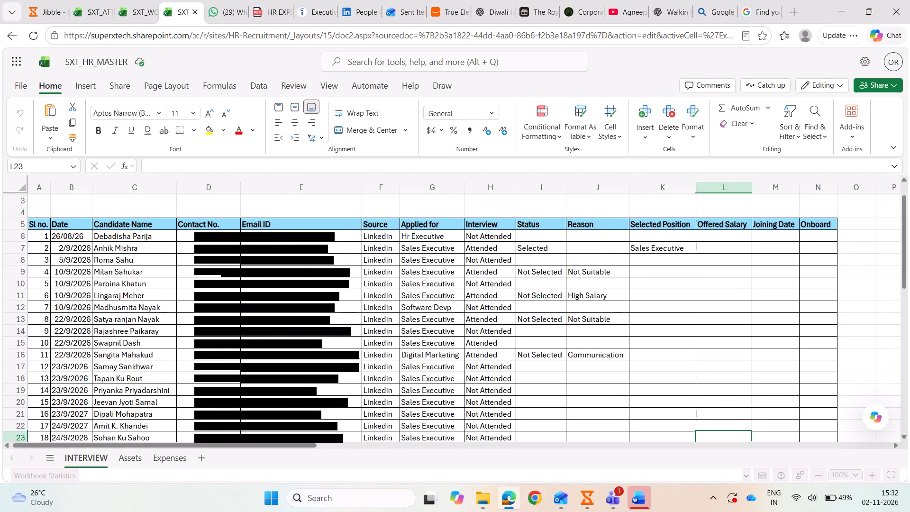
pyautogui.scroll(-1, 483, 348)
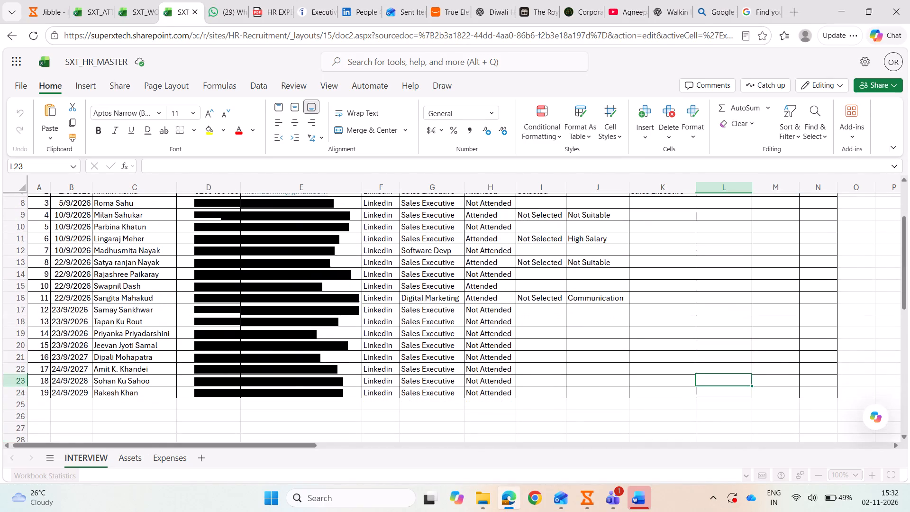
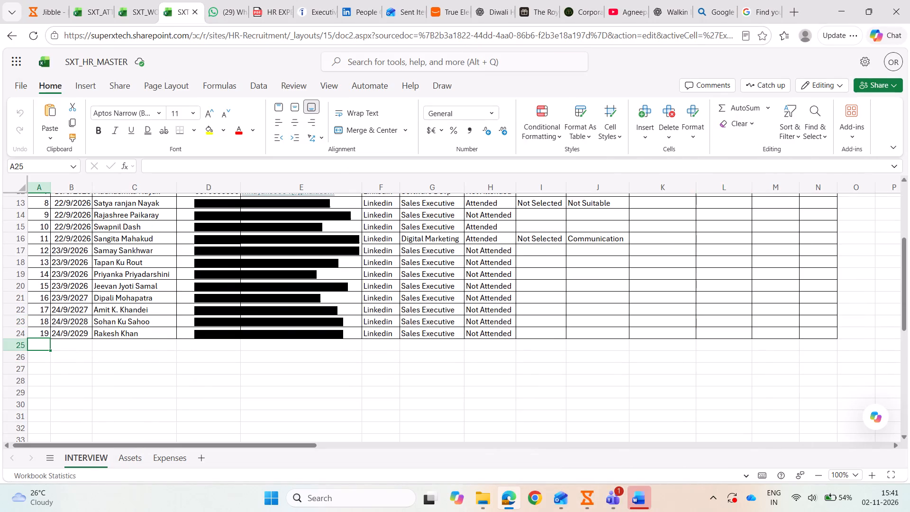
# Enter serial number 20 in cell A25, starting a new row below the last candidate record on the INTERVIEW sheet.
pyautogui.write('20')
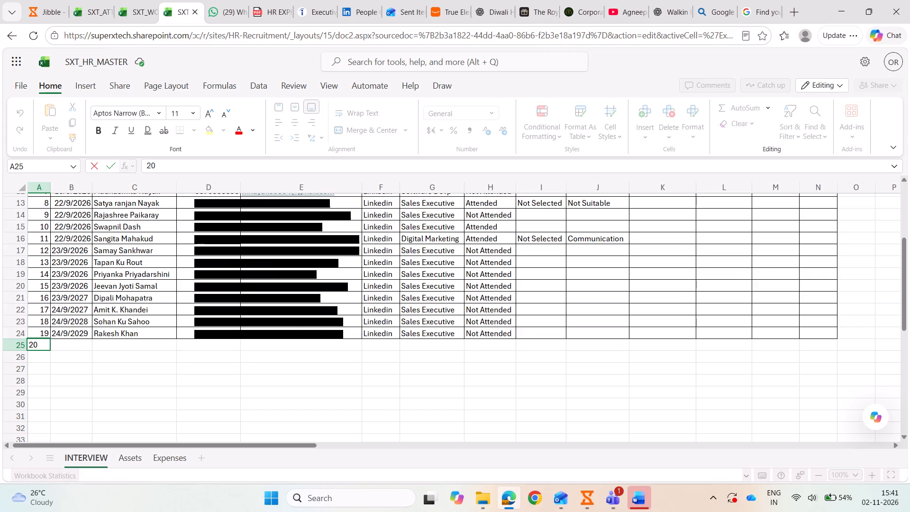
pyautogui.click(71, 346)
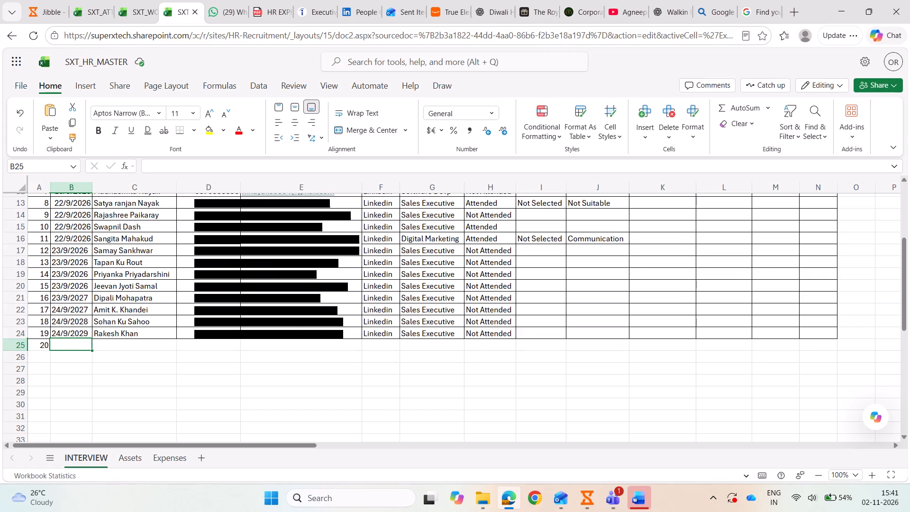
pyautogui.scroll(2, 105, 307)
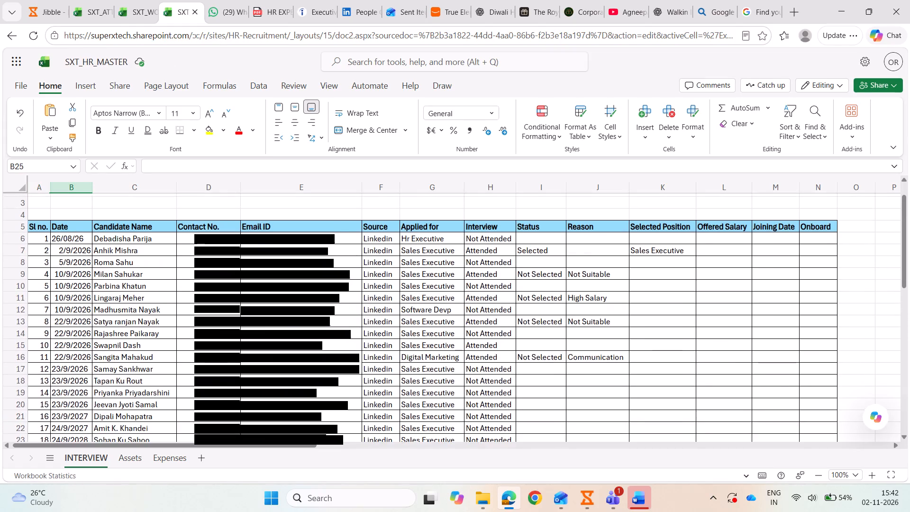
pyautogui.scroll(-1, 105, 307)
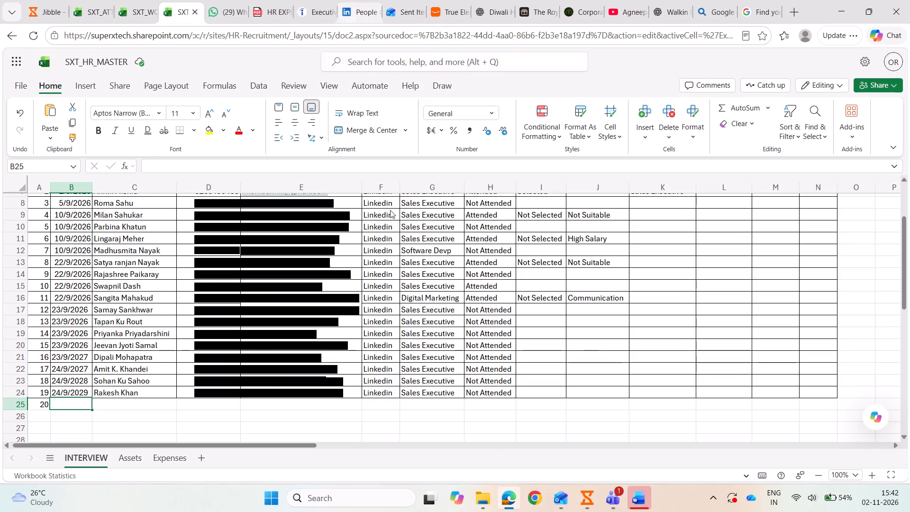
# Switch to Word and close the open appointment letter document.
pyautogui.click(644, 500)
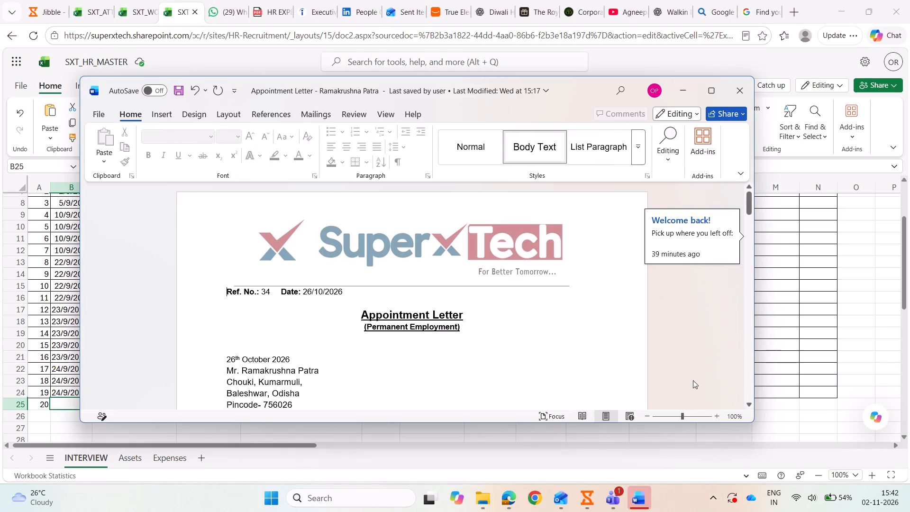
pyautogui.click(732, 95)
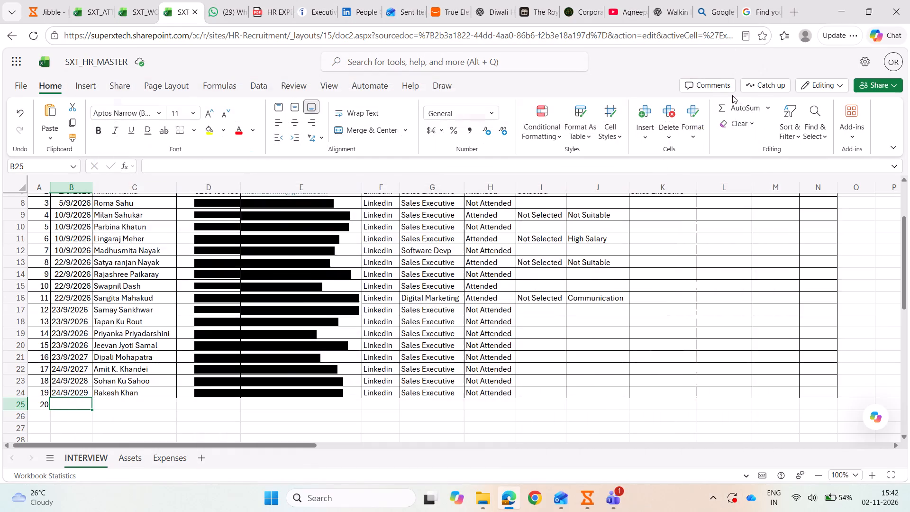
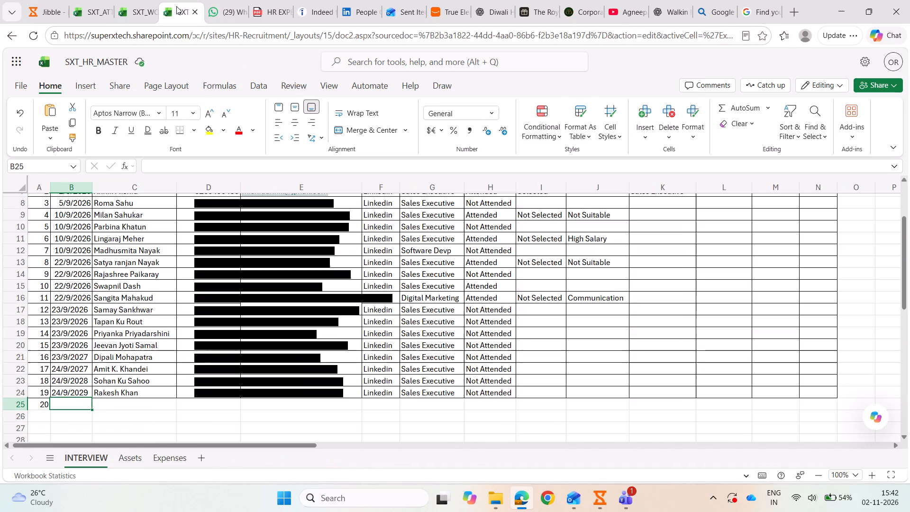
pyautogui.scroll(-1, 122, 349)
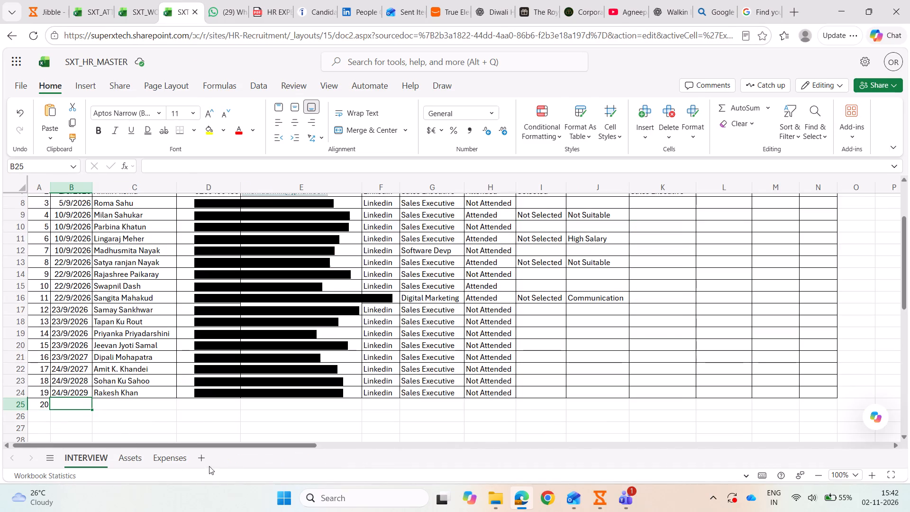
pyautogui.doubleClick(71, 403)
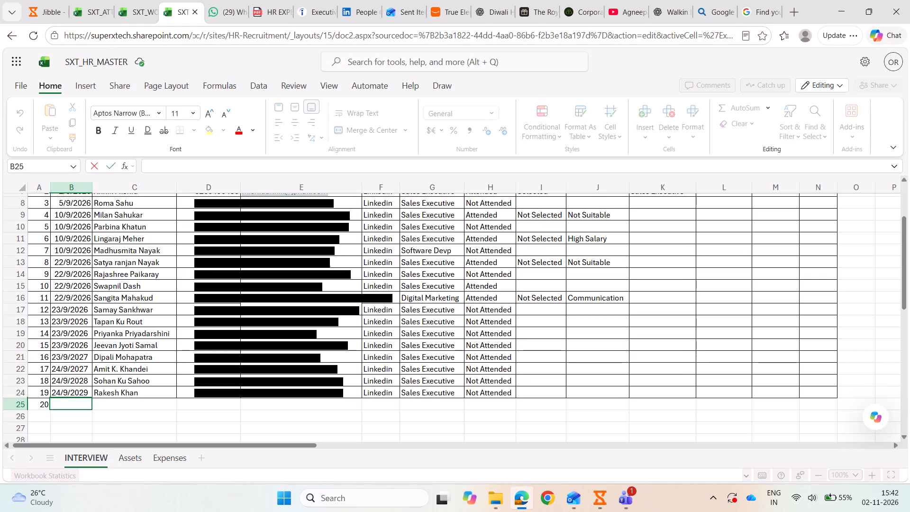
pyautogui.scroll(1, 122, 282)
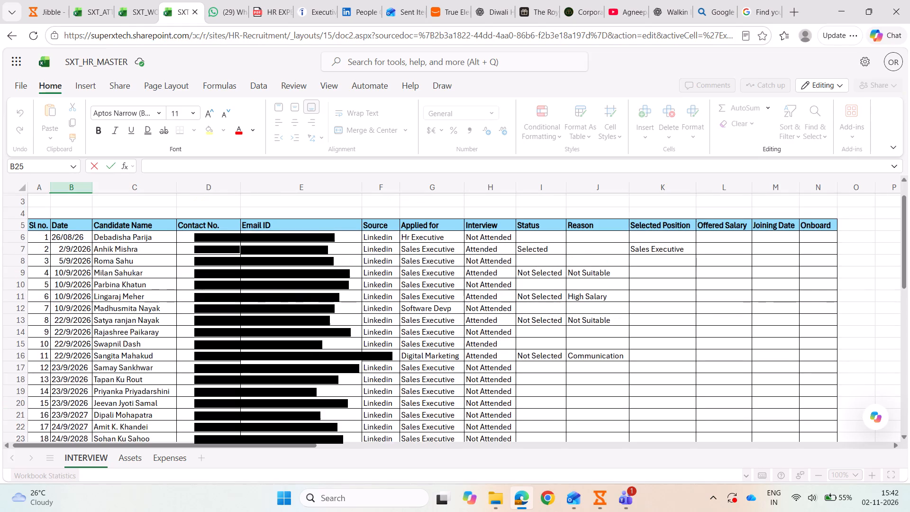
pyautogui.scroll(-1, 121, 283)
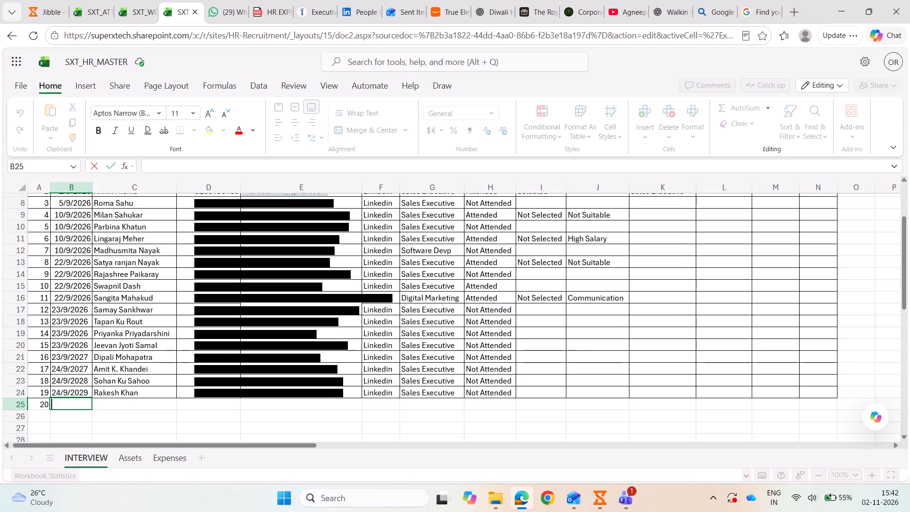
# Insert two blank rows at row 19, directly above the candidate record with serial number 14.
pyautogui.click(18, 333)
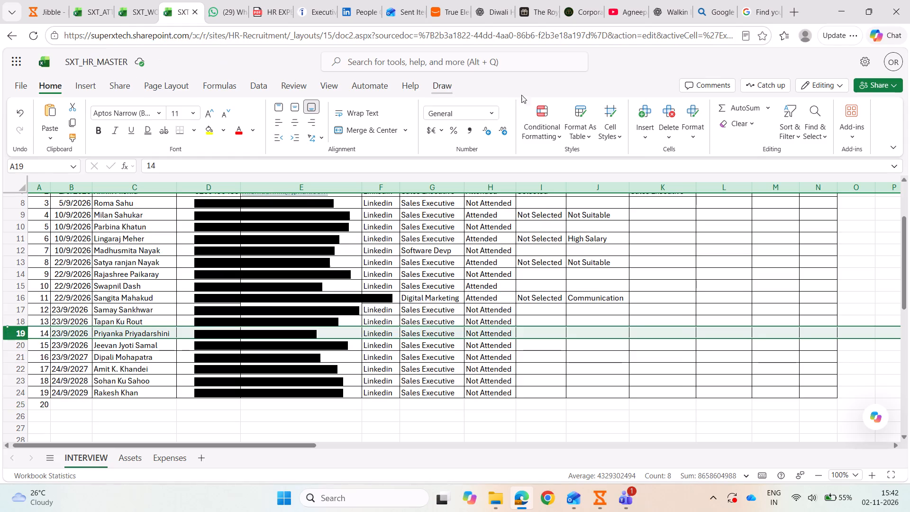
pyautogui.click(642, 118)
pyautogui.click(642, 118)
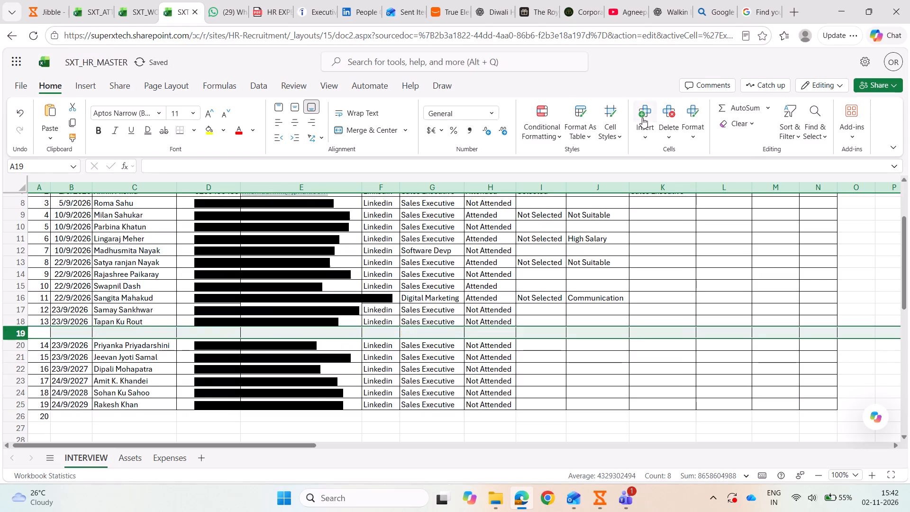
# Fill the date from cell B18 down into the new rows, giving 23/9/2027 in B19 and 23/9/2028 in B20.
pyautogui.doubleClick(73, 337)
pyautogui.click(63, 322)
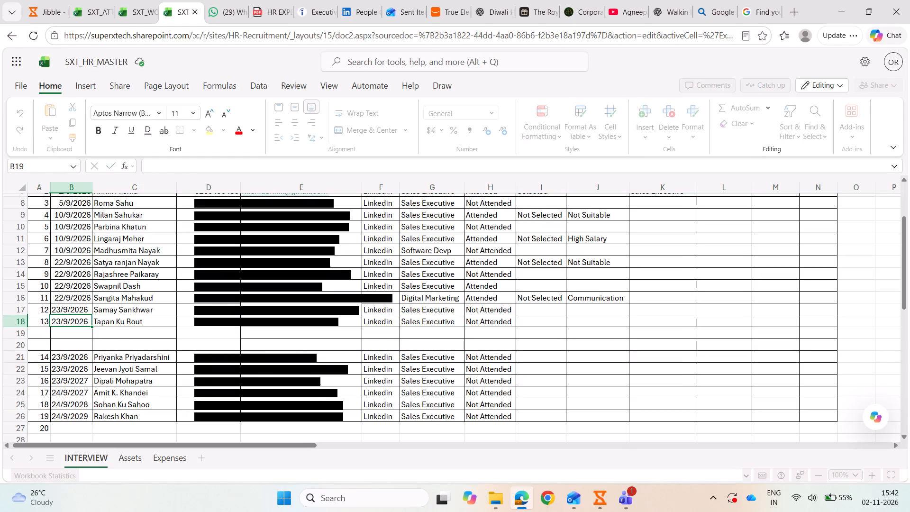
pyautogui.moveTo(93, 327); pyautogui.dragTo(88, 343)
# Enter the first new candidate's full name in the Candidate Name column, cell C19.
pyautogui.doubleClick(117, 331)
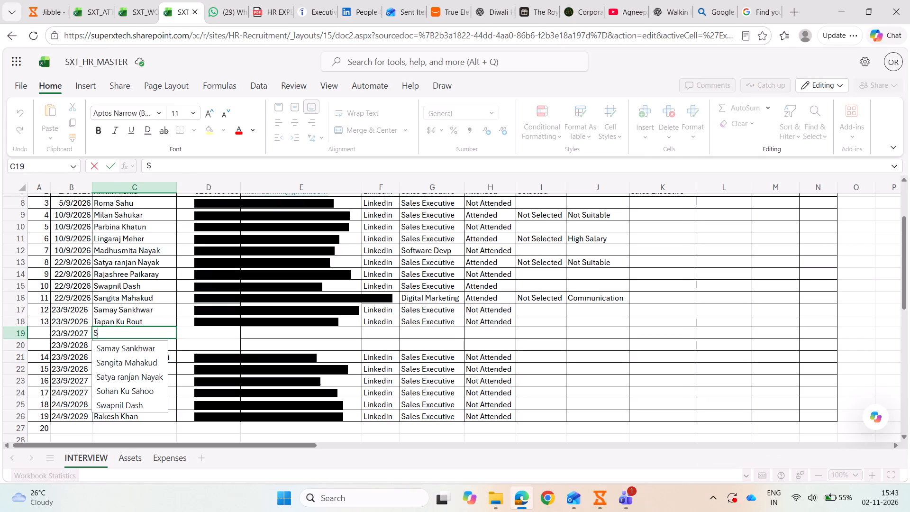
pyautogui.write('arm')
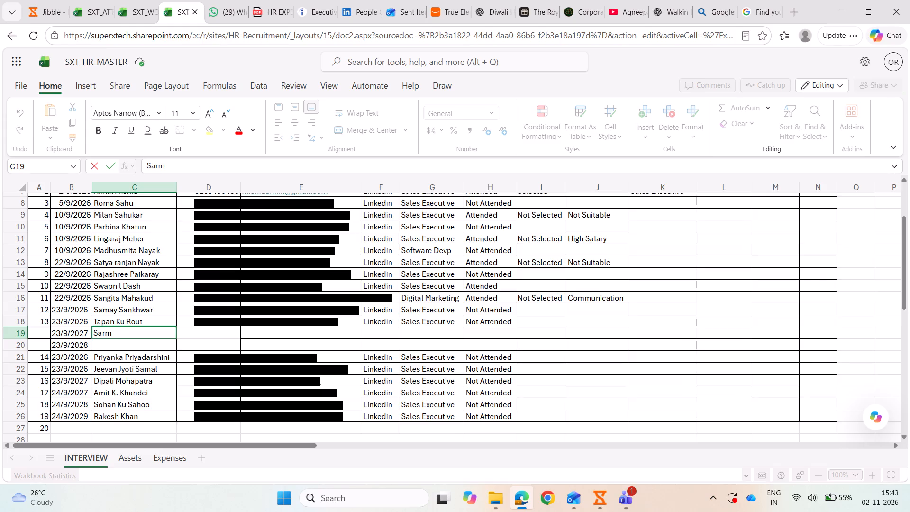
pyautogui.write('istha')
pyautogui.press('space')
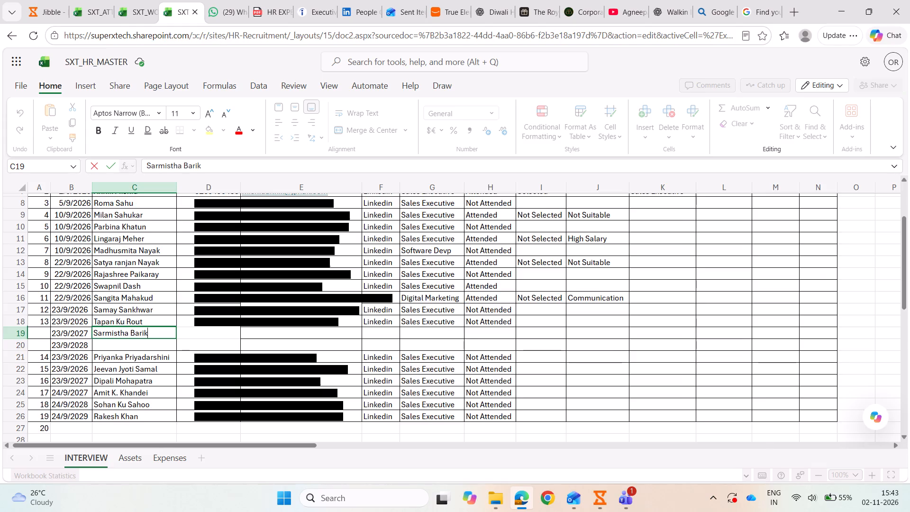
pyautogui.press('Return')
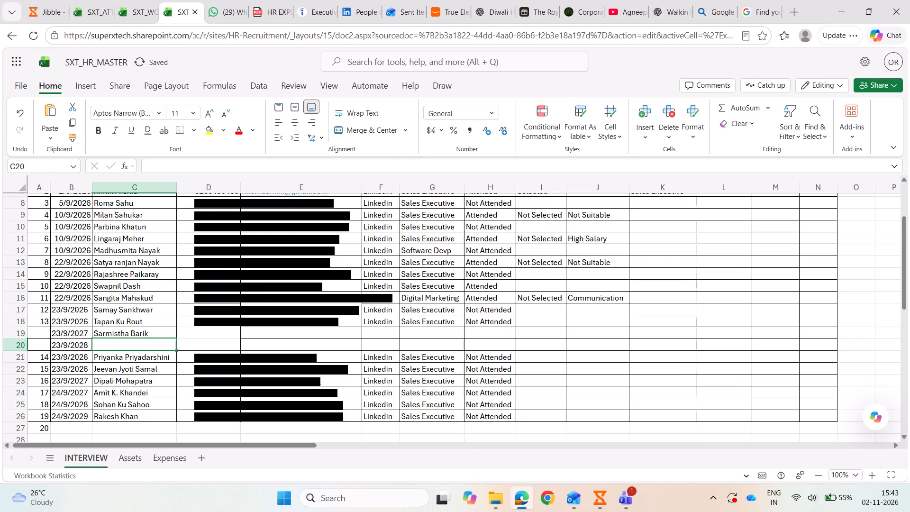
# Enter the second new candidate's name in the Candidate Name column, cell C20.
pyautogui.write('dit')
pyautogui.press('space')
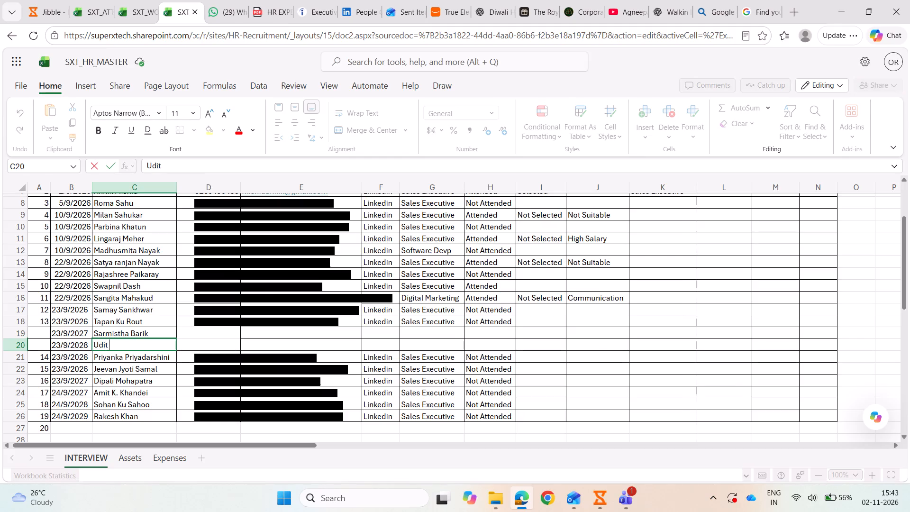
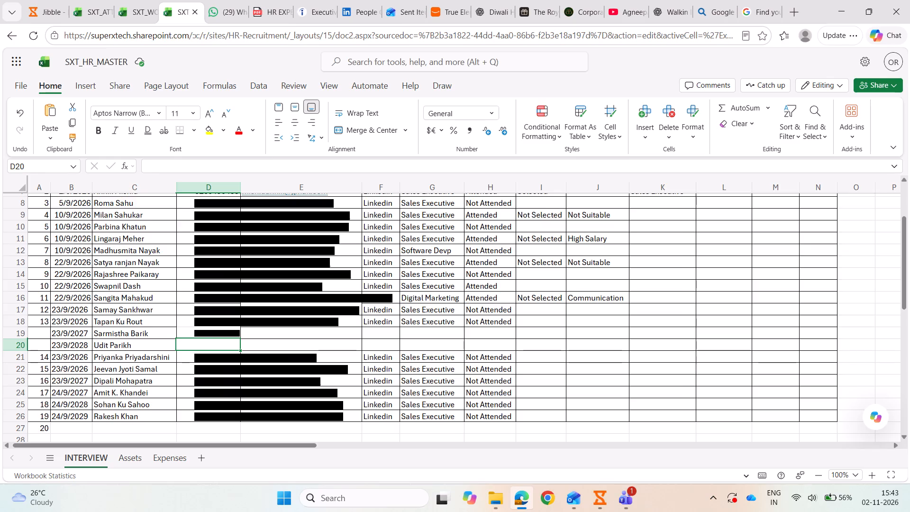
# Enter the second new candidate's phone number in cell D20.
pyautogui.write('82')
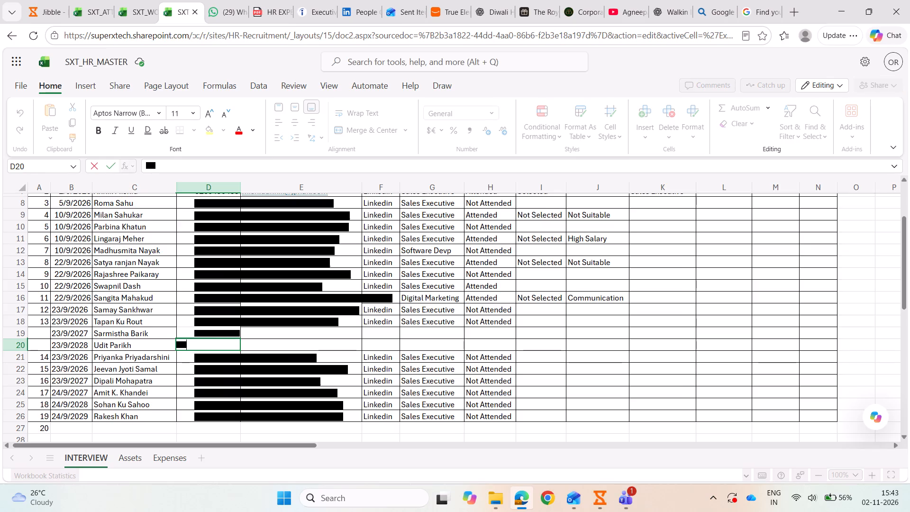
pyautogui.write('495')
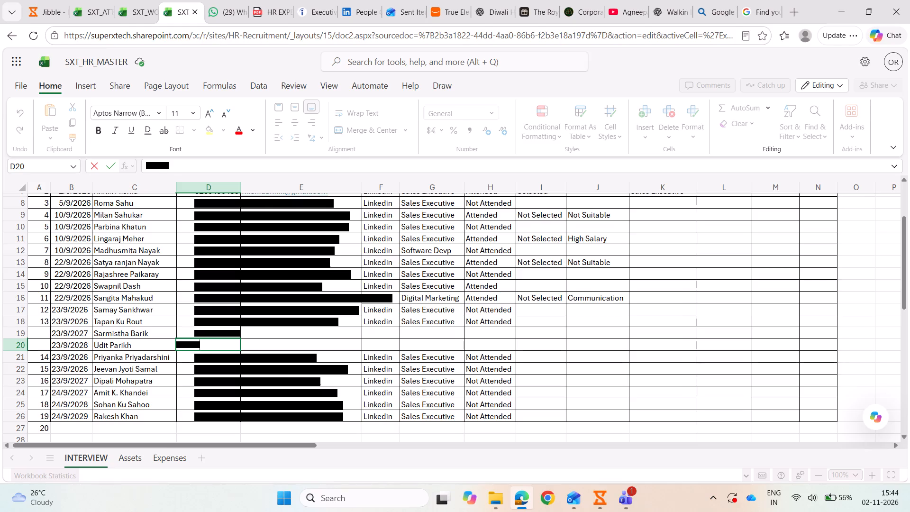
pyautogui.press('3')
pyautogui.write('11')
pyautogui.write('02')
pyautogui.click(285, 342)
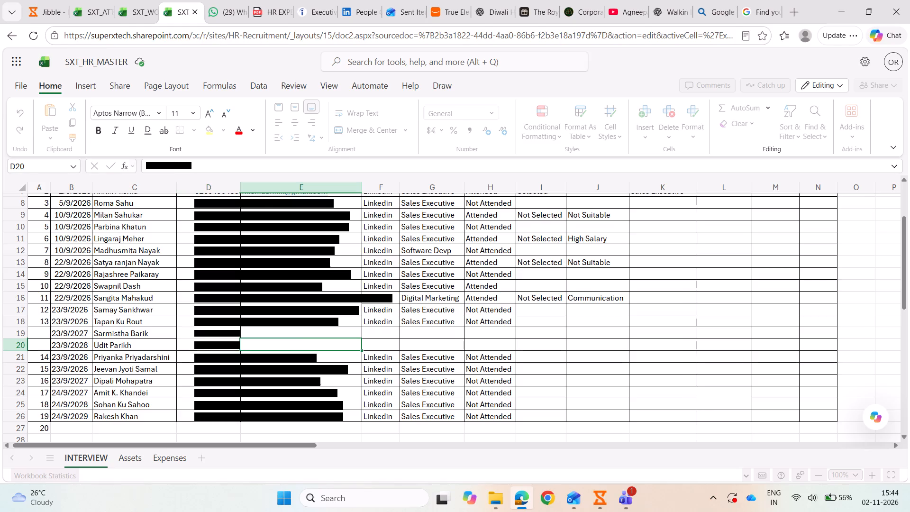
# Apply all borders to the new candidates' name and phone number cells, C19:D20.
pyautogui.click(149, 333)
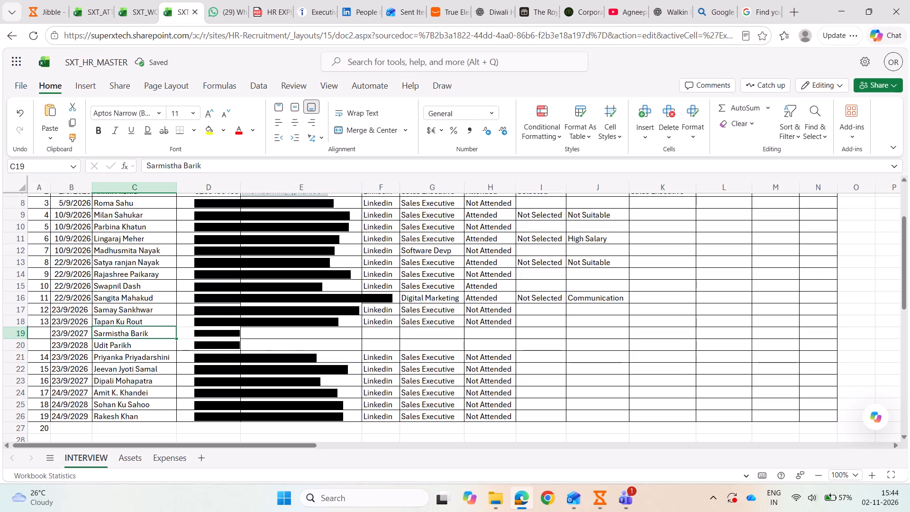
pyautogui.moveTo(151, 337); pyautogui.dragTo(193, 342)
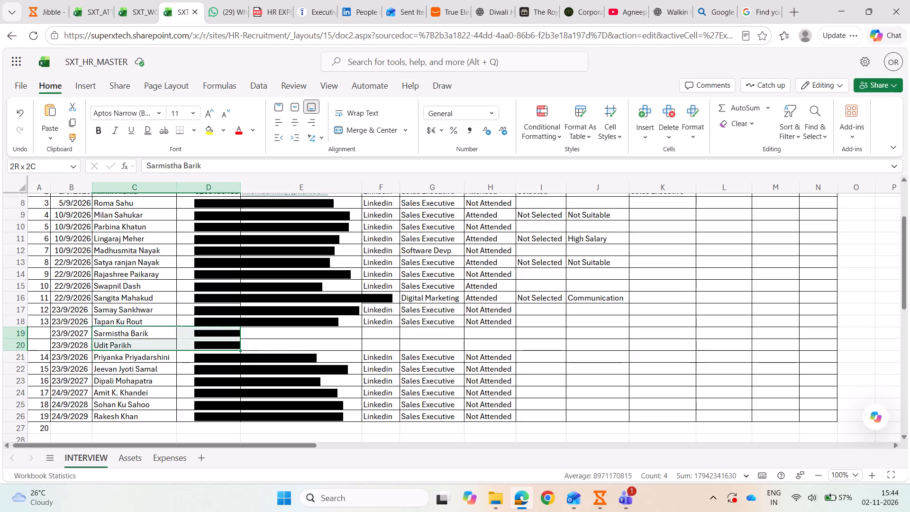
pyautogui.click(192, 126)
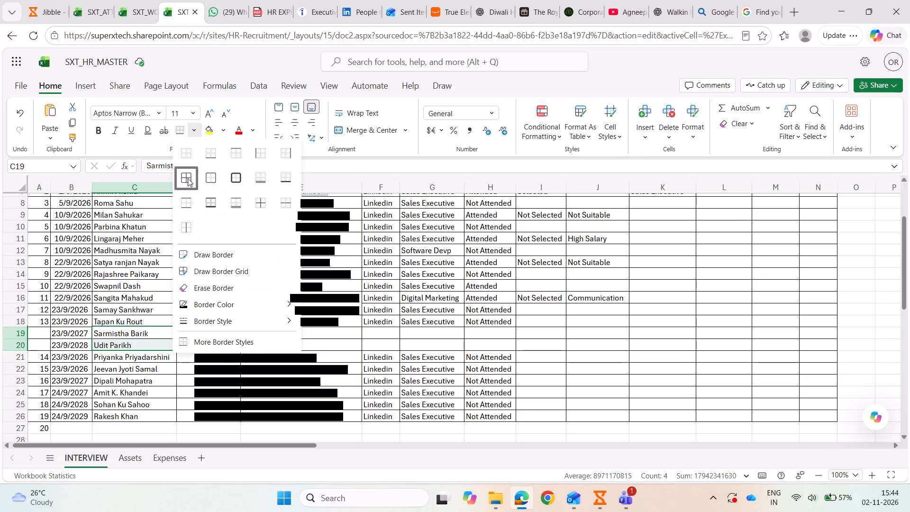
pyautogui.click(188, 178)
pyautogui.click(542, 333)
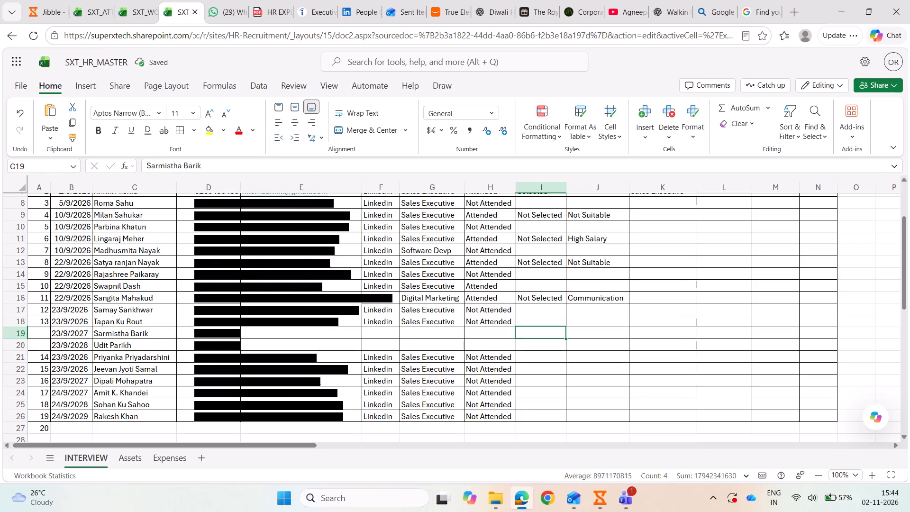
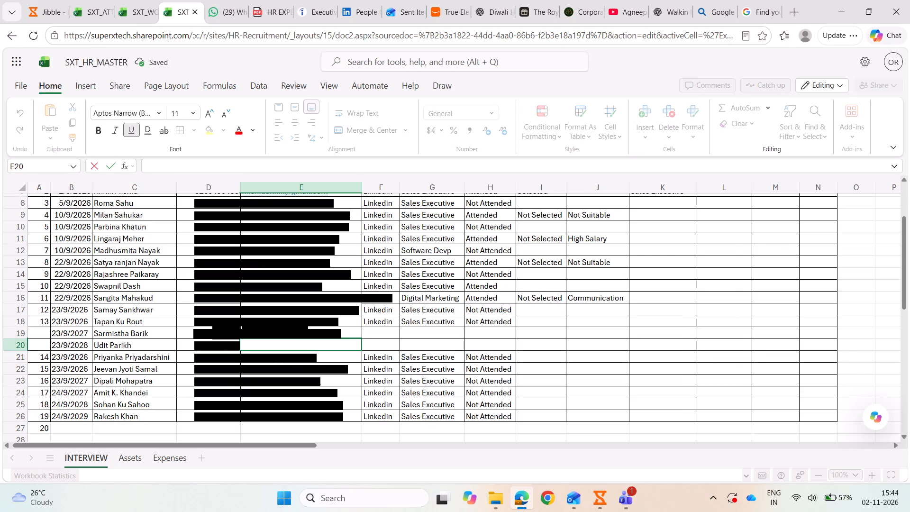
# Enter the second new candidate's e-mail address in cell E20 of the INTERVIEW sheet.
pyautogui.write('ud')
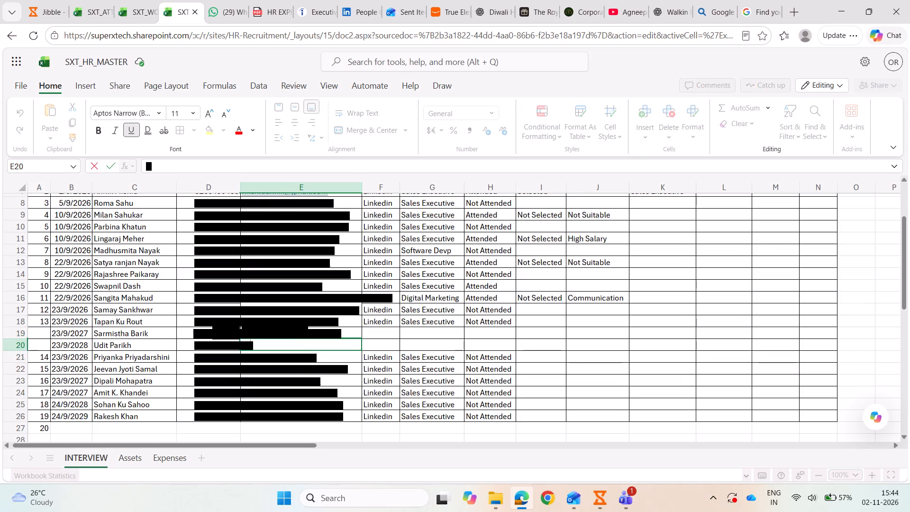
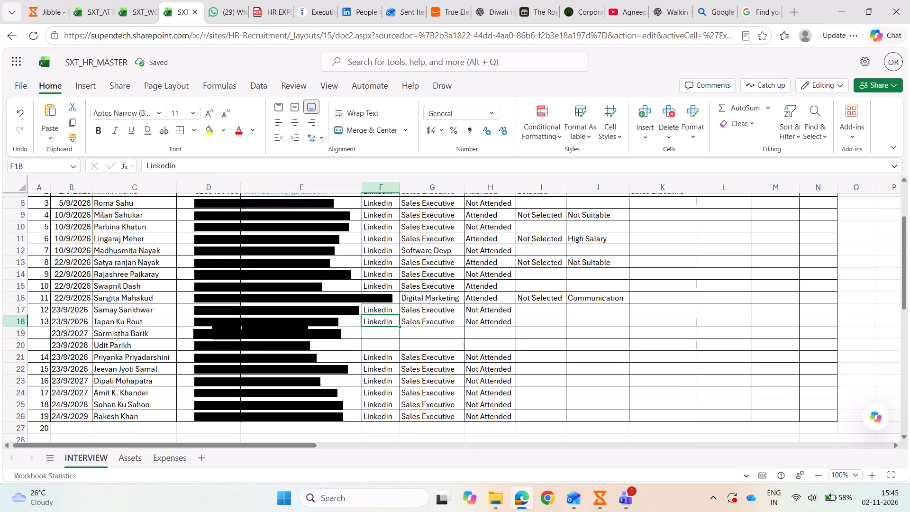
# Fill Linkedin, Sales Executive and Not Attended from row 18 down columns F to H into the two new candidates' rows, 19 and 20.
pyautogui.moveTo(399, 326); pyautogui.dragTo(395, 341)
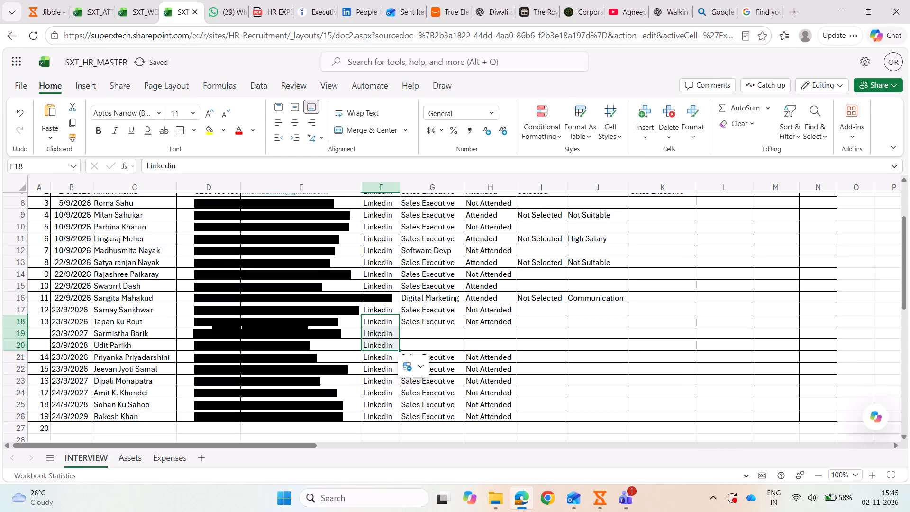
pyautogui.click(444, 322)
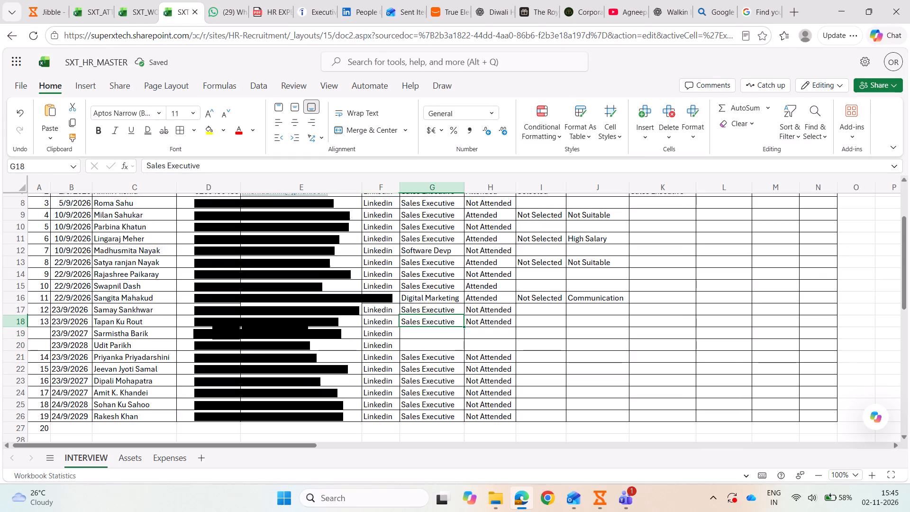
pyautogui.moveTo(464, 327); pyautogui.dragTo(459, 345)
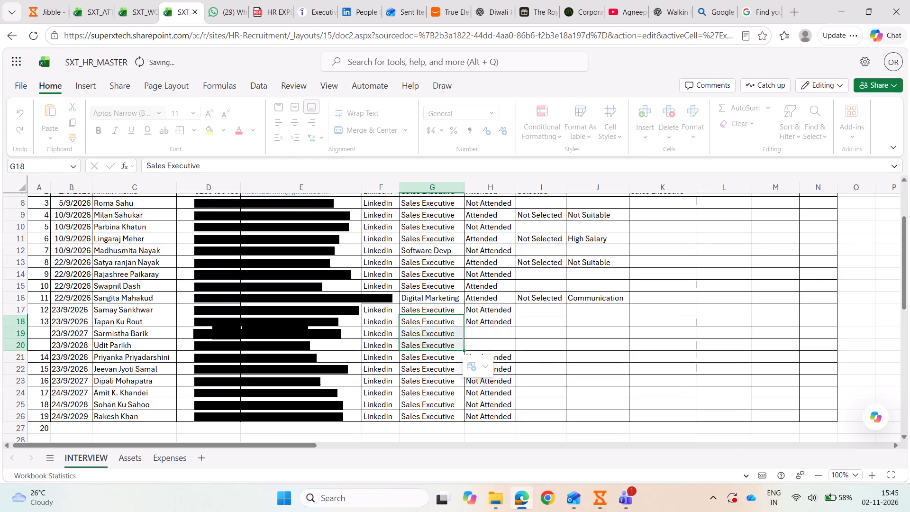
pyautogui.click(500, 325)
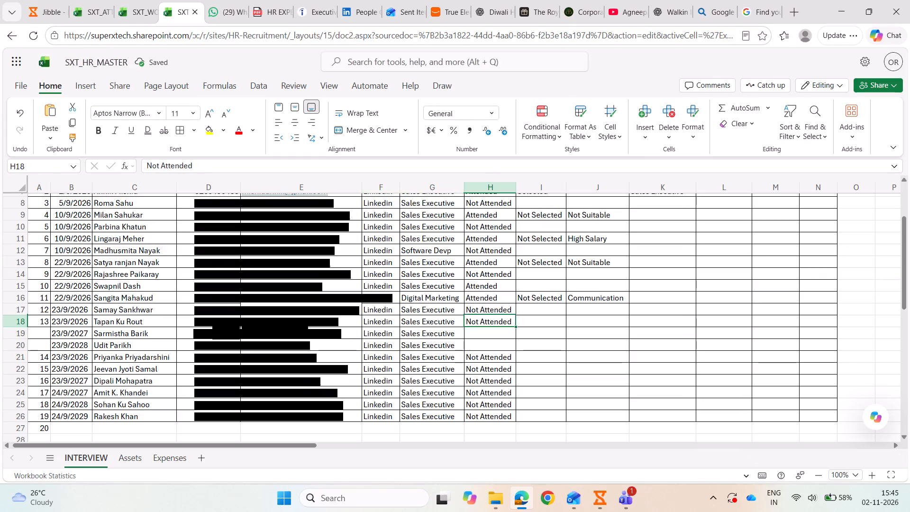
pyautogui.moveTo(515, 327); pyautogui.dragTo(512, 342)
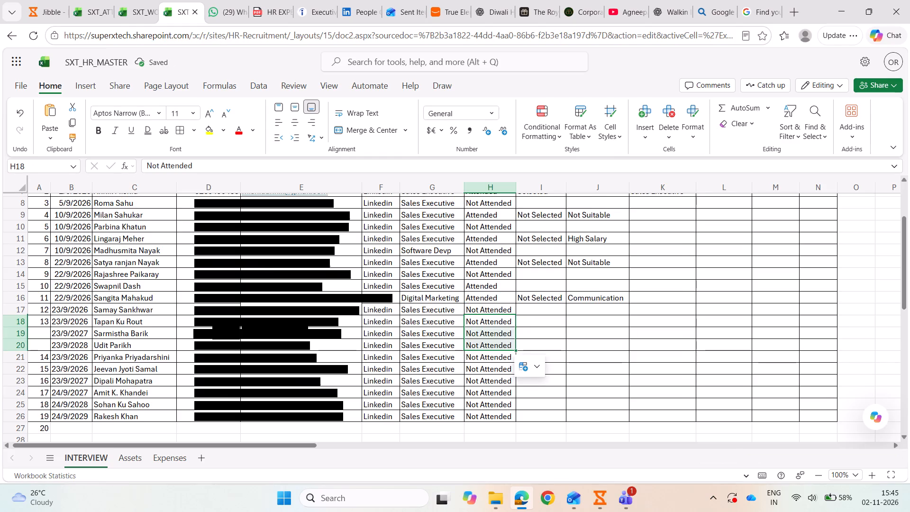
# Renumber the serial column by extending the 10 to 13 series from A15:A18 down through A27, ending at 22.
pyautogui.moveTo(47, 287); pyautogui.dragTo(44, 317)
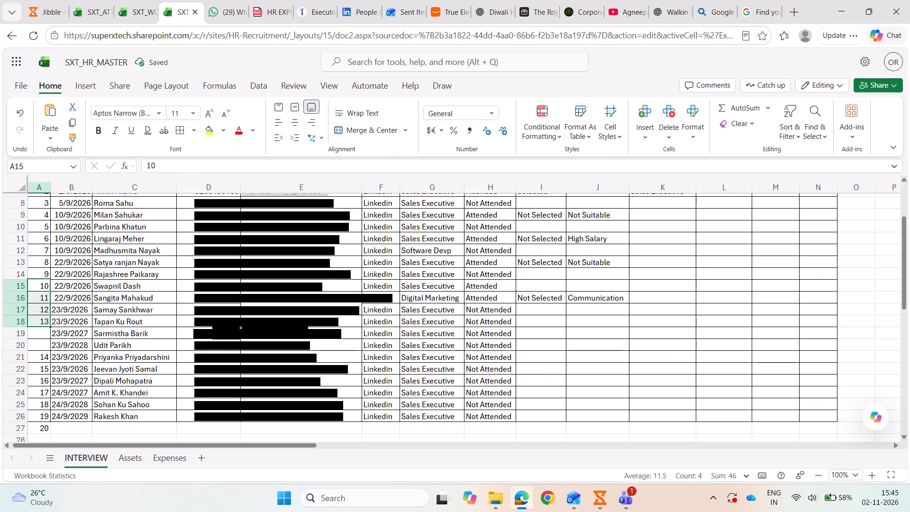
pyautogui.moveTo(52, 327); pyautogui.dragTo(47, 411)
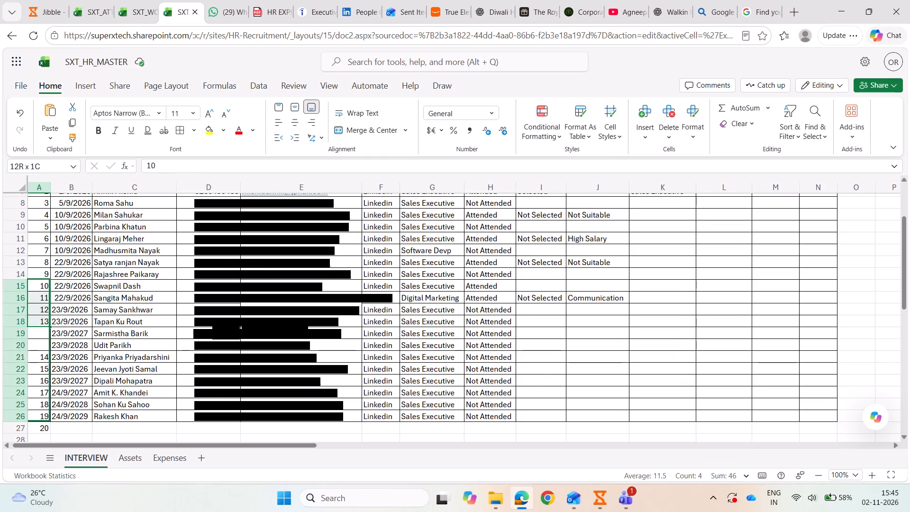
pyautogui.moveTo(47, 411); pyautogui.dragTo(44, 424)
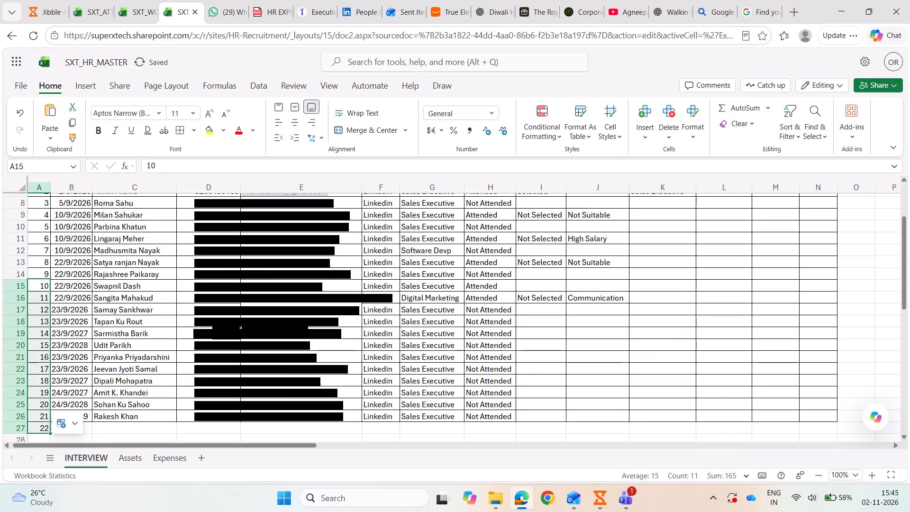
pyautogui.click(147, 439)
# Open the empty date cell B27 for entry in the row with serial number 22.
pyautogui.scroll(-2, 193, 357)
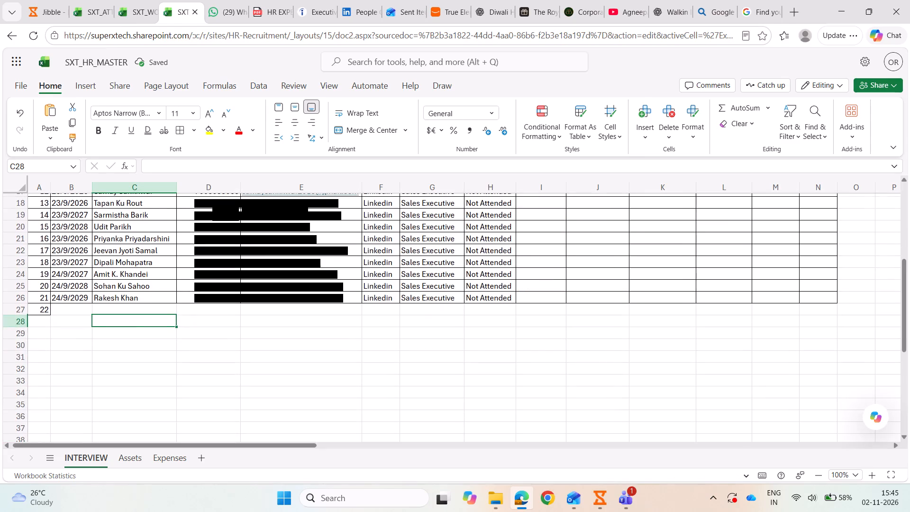
pyautogui.doubleClick(81, 310)
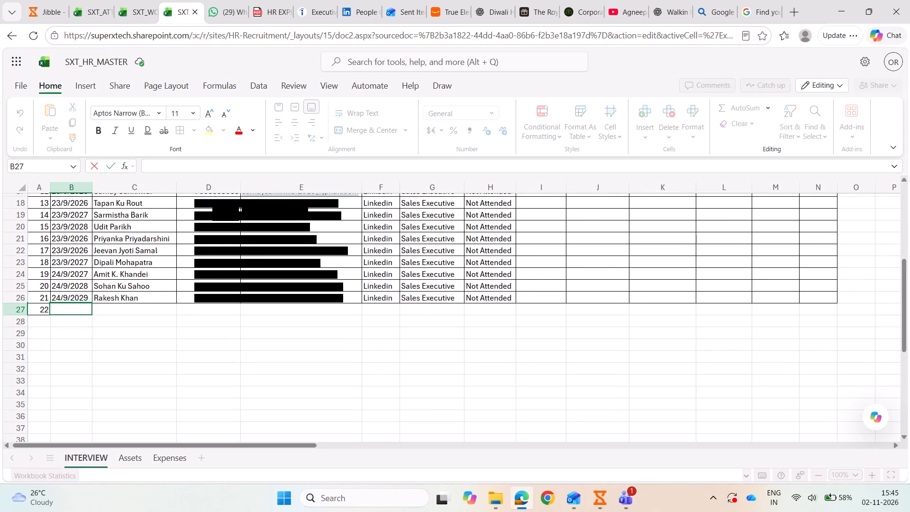
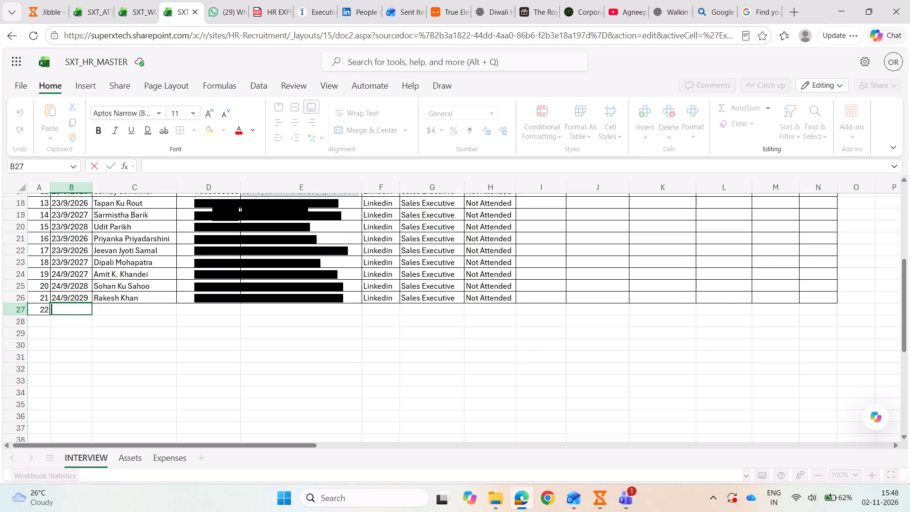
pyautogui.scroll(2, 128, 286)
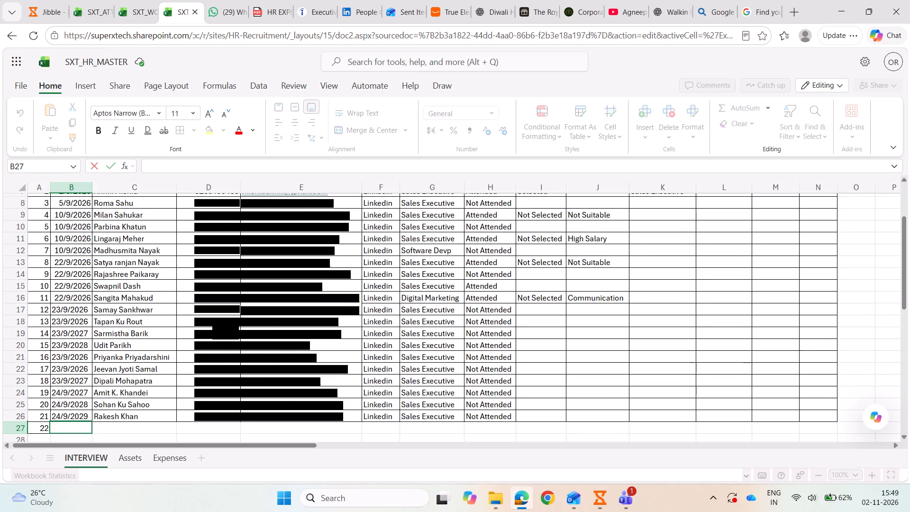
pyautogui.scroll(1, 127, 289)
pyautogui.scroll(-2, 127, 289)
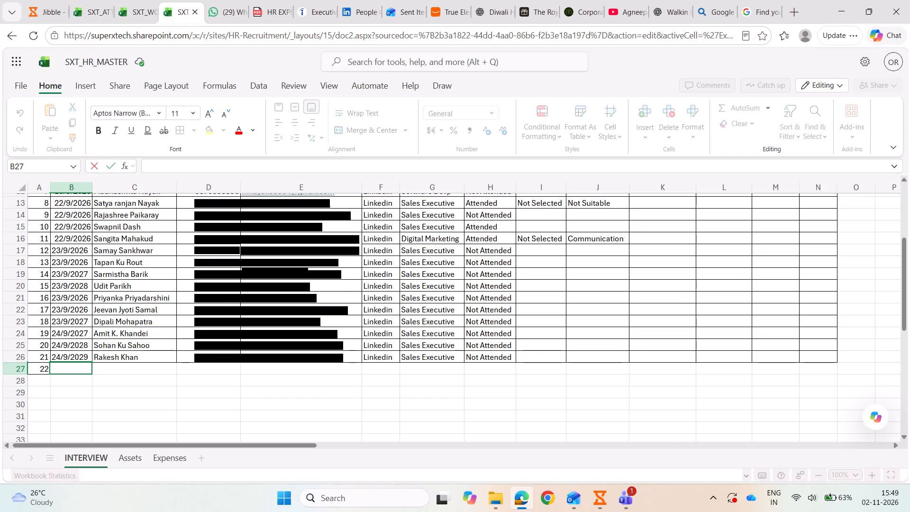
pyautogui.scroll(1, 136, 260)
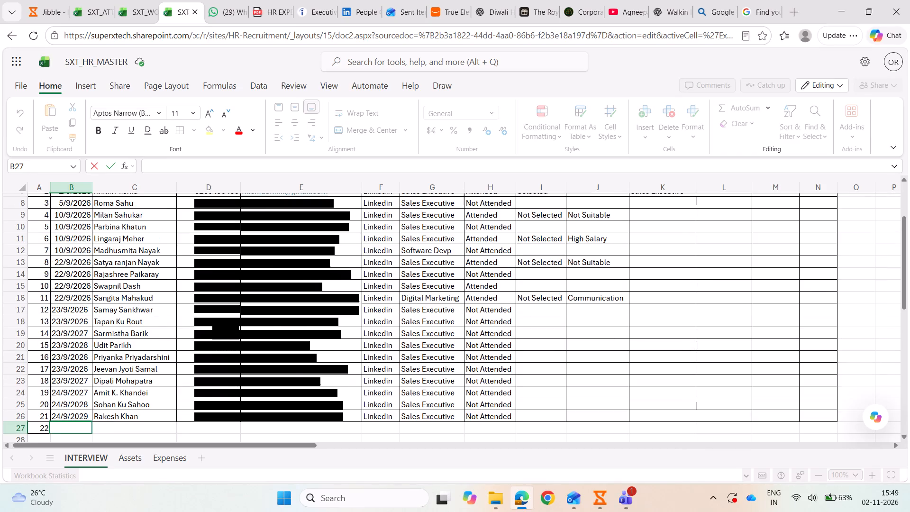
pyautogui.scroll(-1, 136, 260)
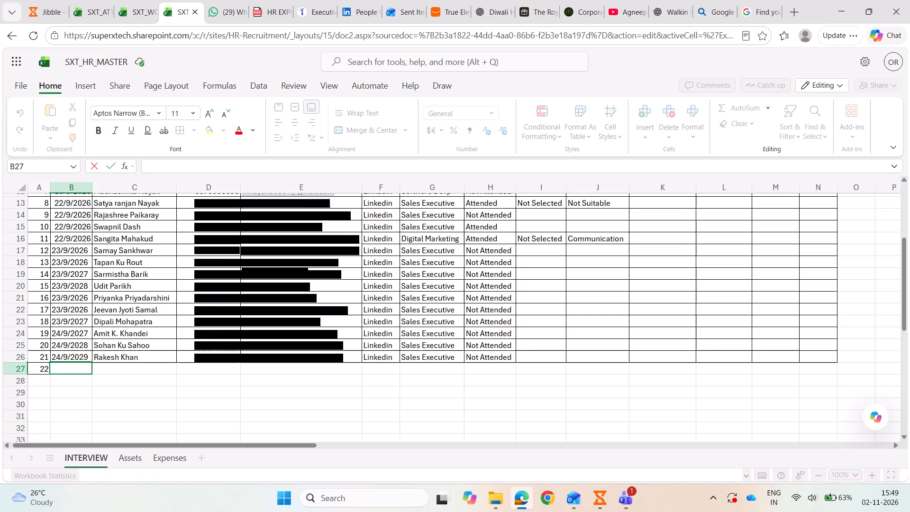
# Enter the new candidate's full name in cell C27, in the row with serial number 22.
pyautogui.click(96, 346)
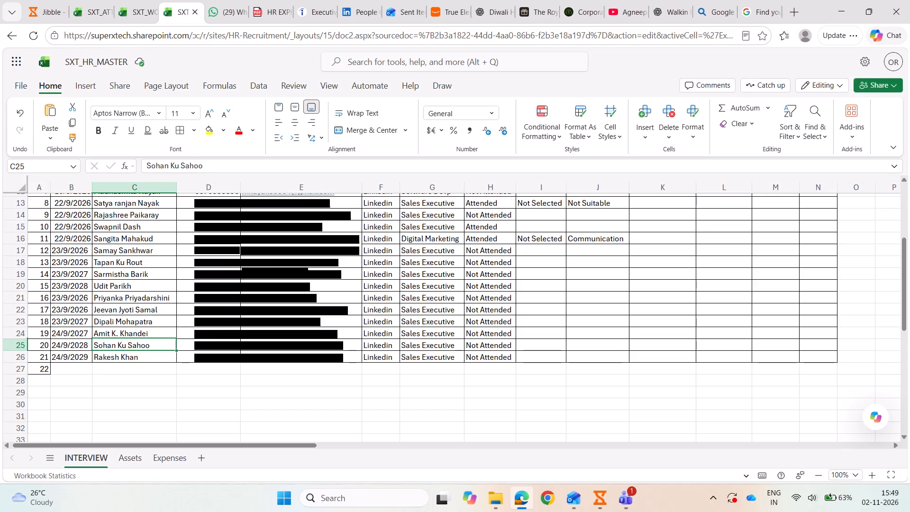
pyautogui.doubleClick(113, 370)
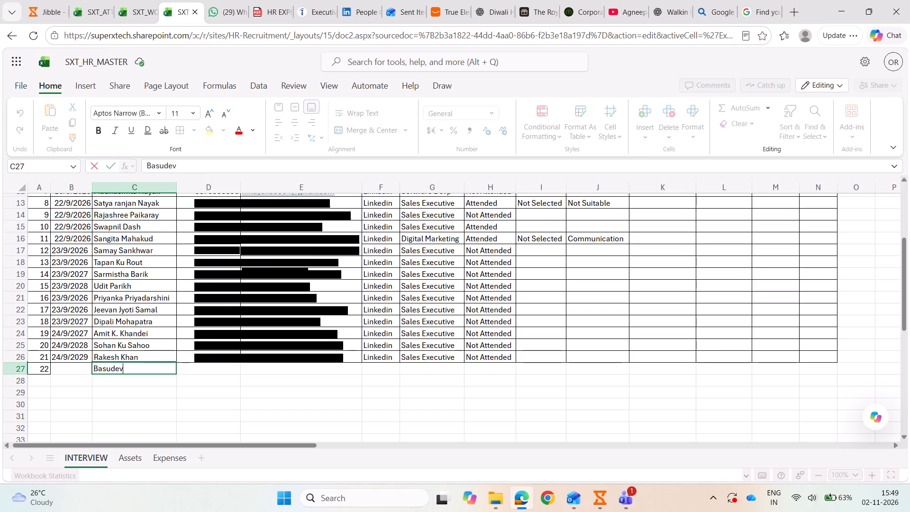
pyautogui.press('space')
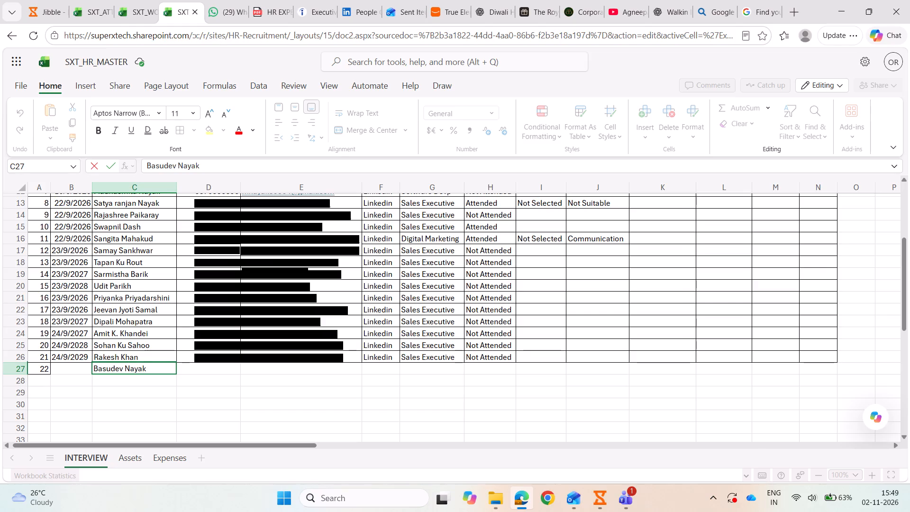
# Fill the date from B26 down into B27 for the new candidate, producing 24/9/2030.
pyautogui.click(70, 355)
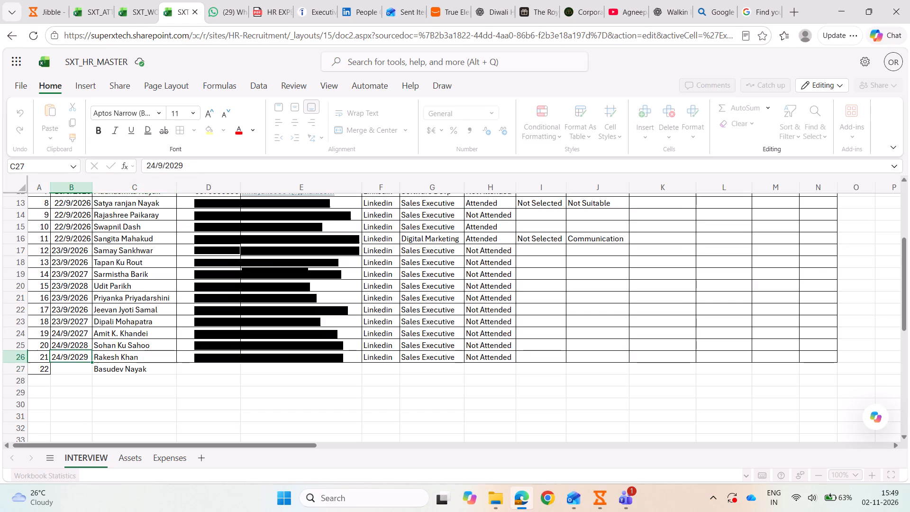
pyautogui.moveTo(93, 362); pyautogui.dragTo(91, 368)
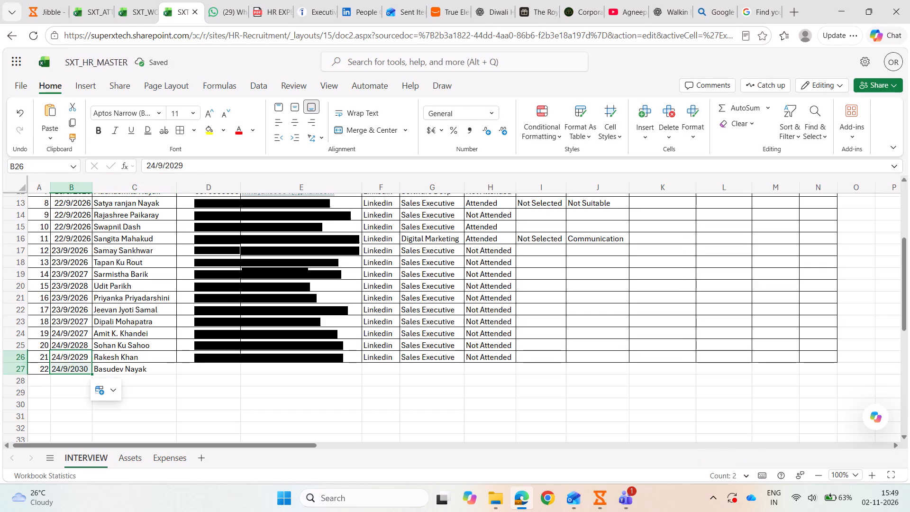
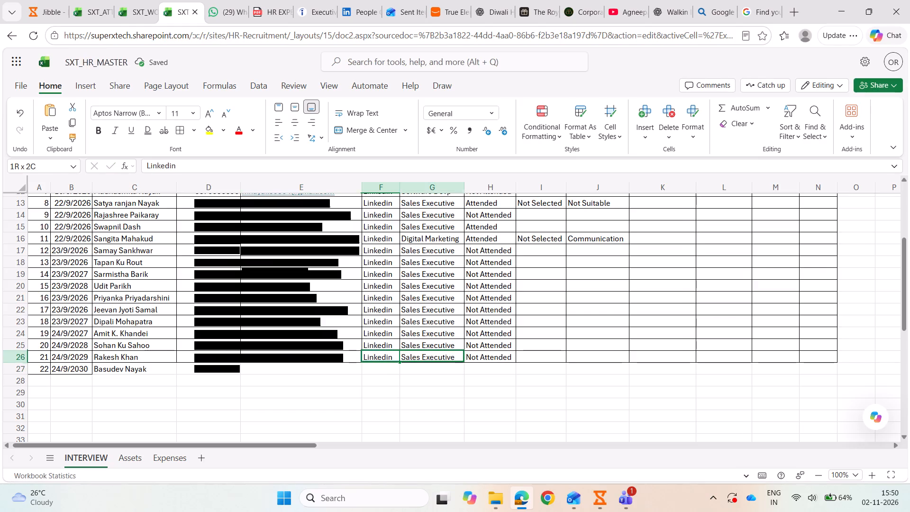
# Fill the source Linkedin, position Sales Executive and status Not Attended from row 26 down into F27:H27.
pyautogui.moveTo(399, 368); pyautogui.dragTo(397, 369)
pyautogui.moveTo(432, 358); pyautogui.dragTo(480, 357)
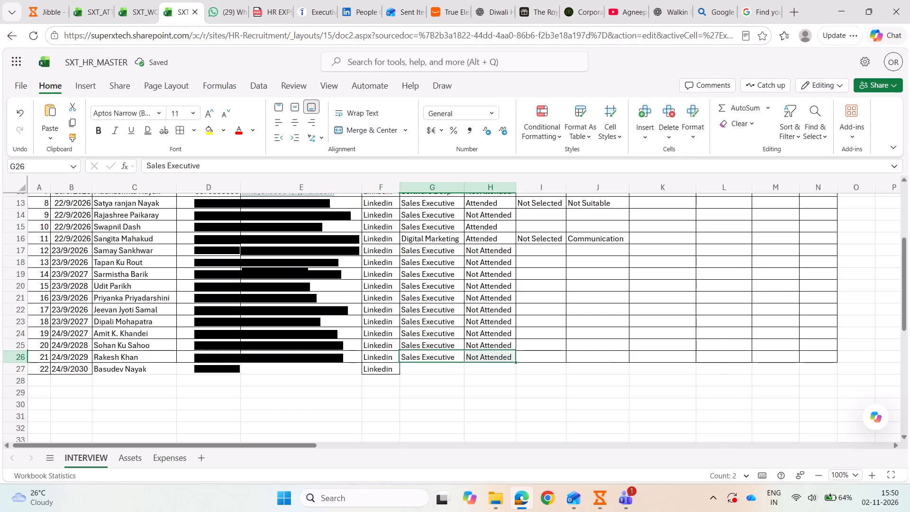
pyautogui.click(516, 362)
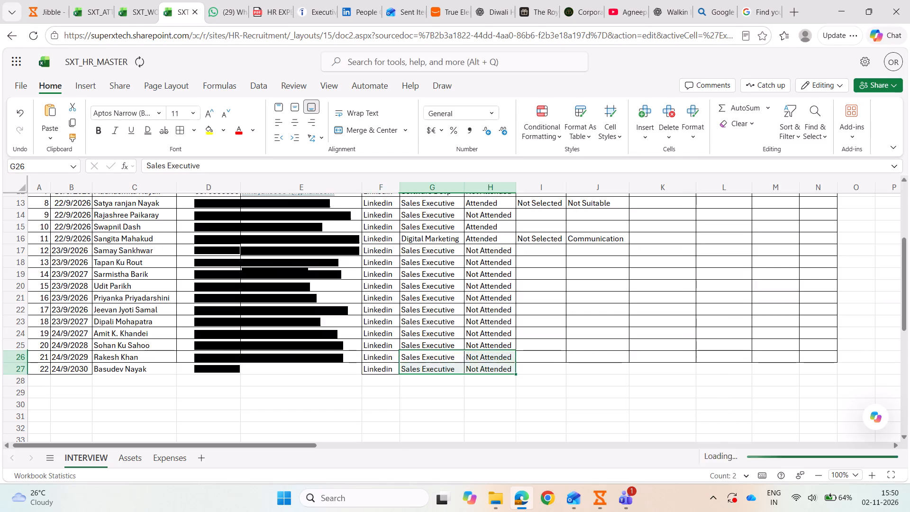
# Apply all-cell borders to A27:N29, covering the new candidate's row and the two empty rows beneath it.
pyautogui.moveTo(45, 371); pyautogui.dragTo(322, 381)
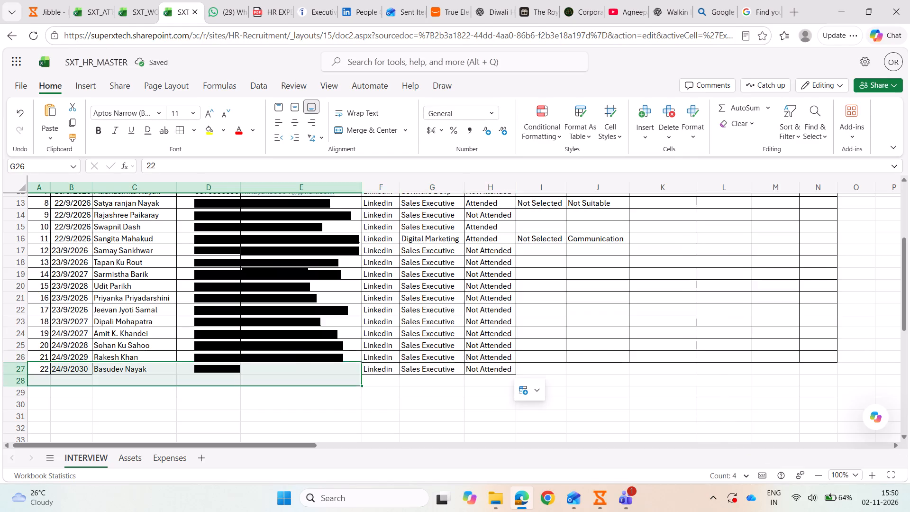
pyautogui.moveTo(322, 381); pyautogui.dragTo(832, 392)
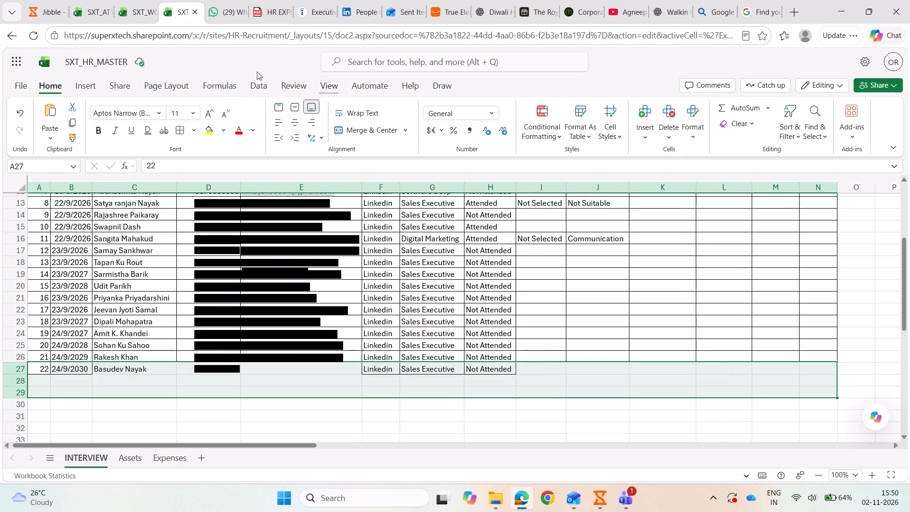
pyautogui.click(182, 128)
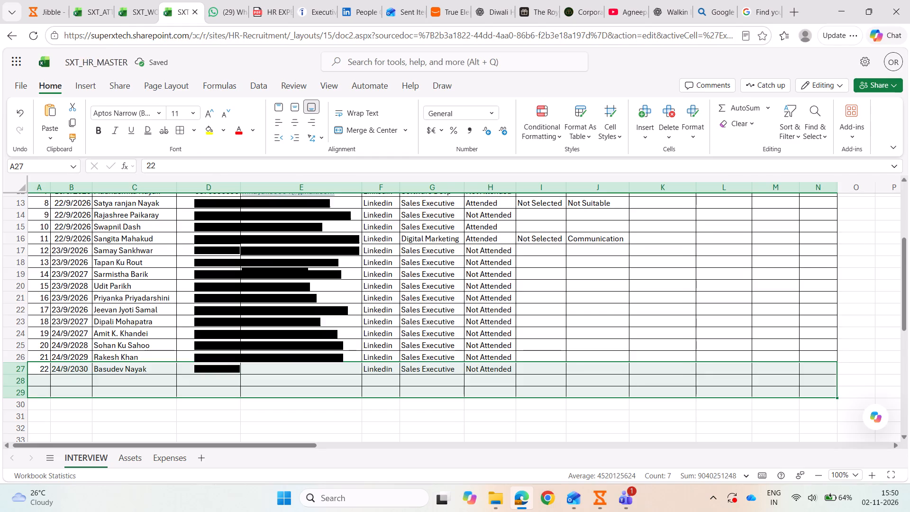
pyautogui.scroll(-1, 231, 367)
pyautogui.click(170, 365)
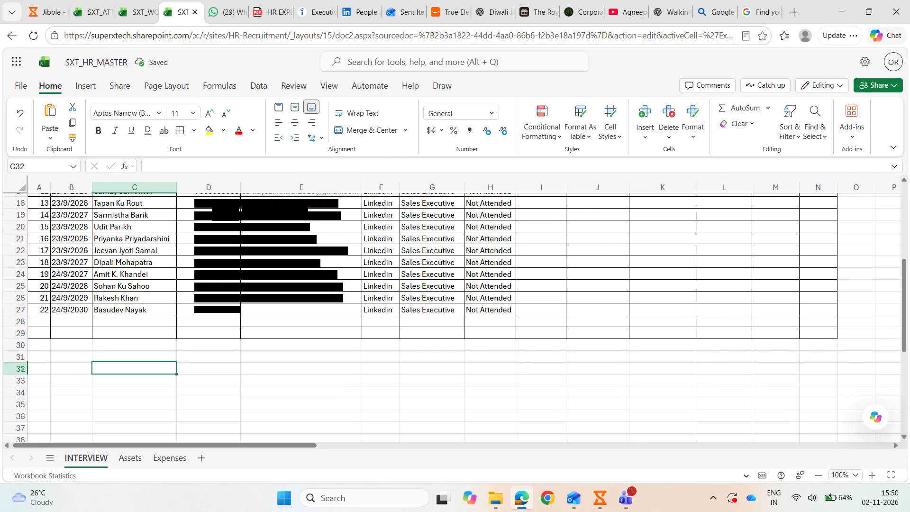
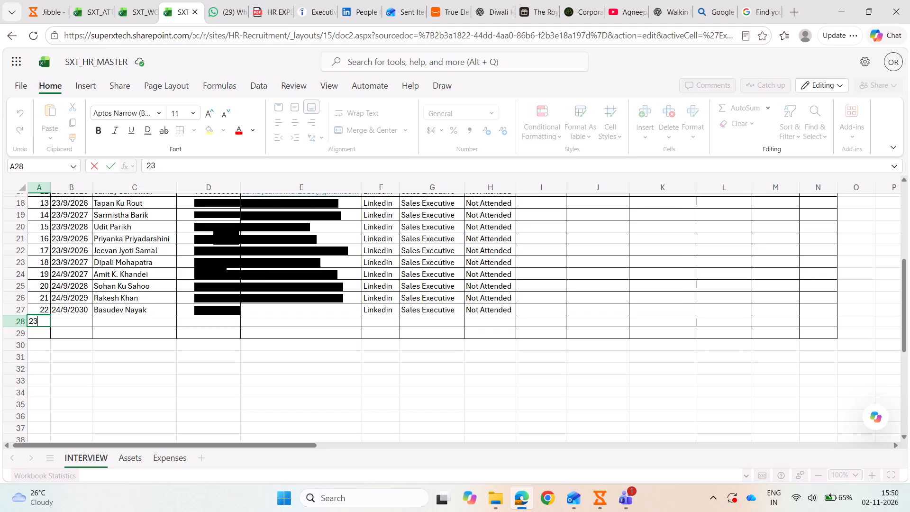
# Finish entering serial number 23 in A28 and open the row's date cell B28 for editing.
pyautogui.click(112, 320)
pyautogui.doubleClick(74, 323)
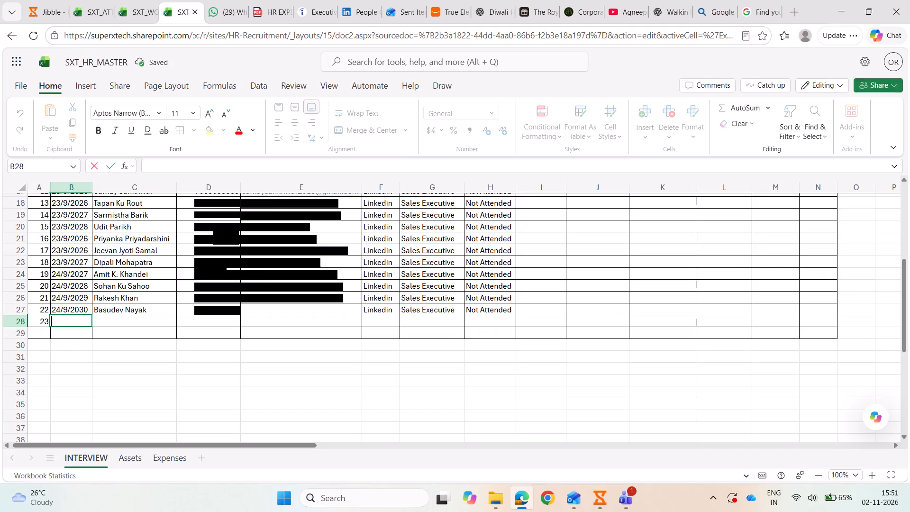
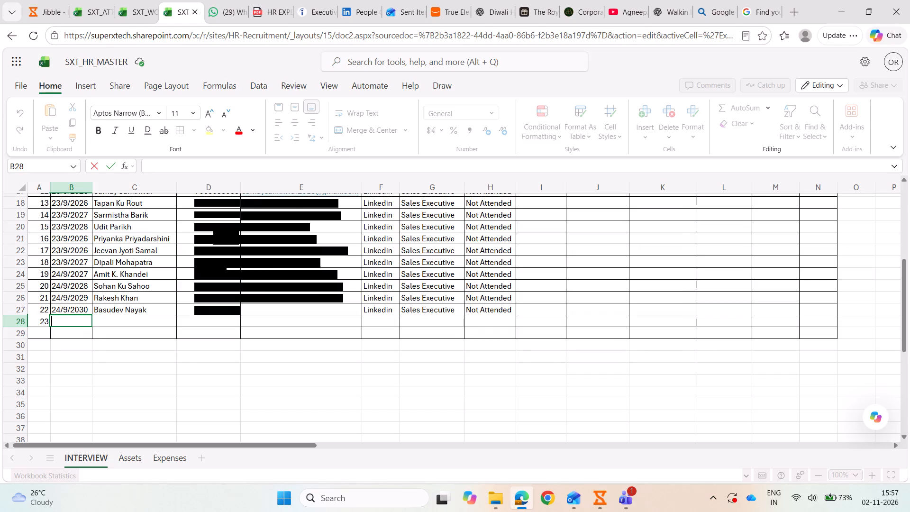
# Enter the interview date 2/11/2026 in cell B28 for candidate serial 23.
pyautogui.doubleClick(77, 324)
pyautogui.doubleClick(77, 333)
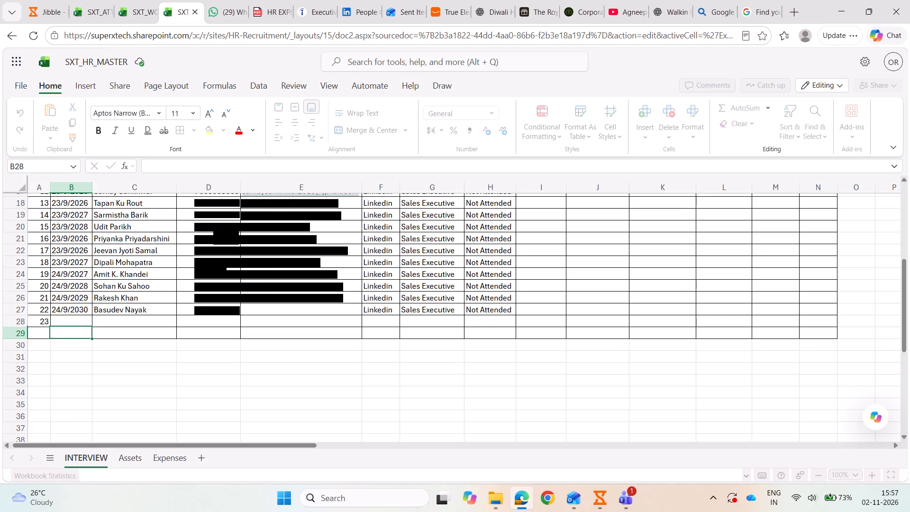
pyautogui.doubleClick(83, 321)
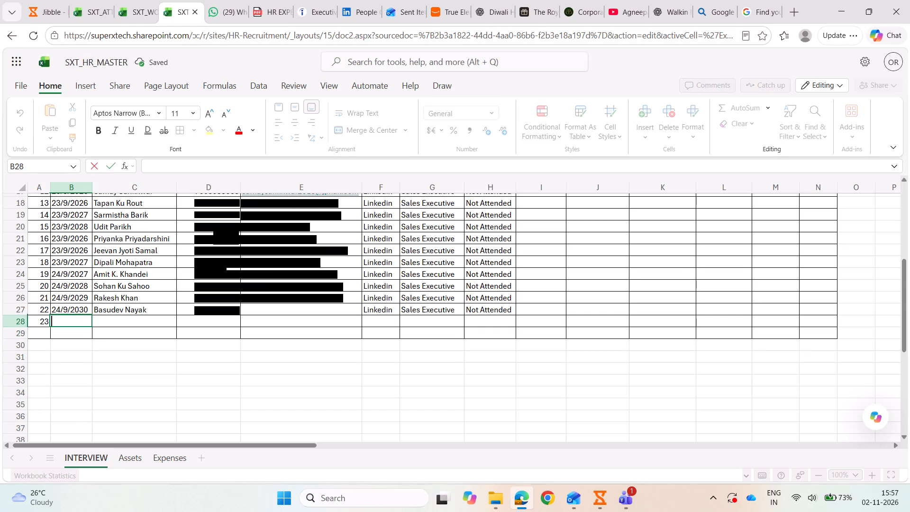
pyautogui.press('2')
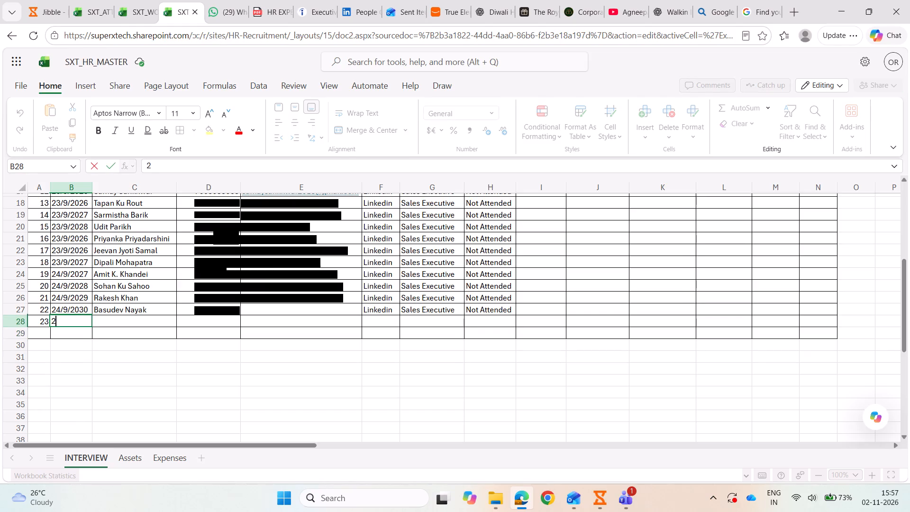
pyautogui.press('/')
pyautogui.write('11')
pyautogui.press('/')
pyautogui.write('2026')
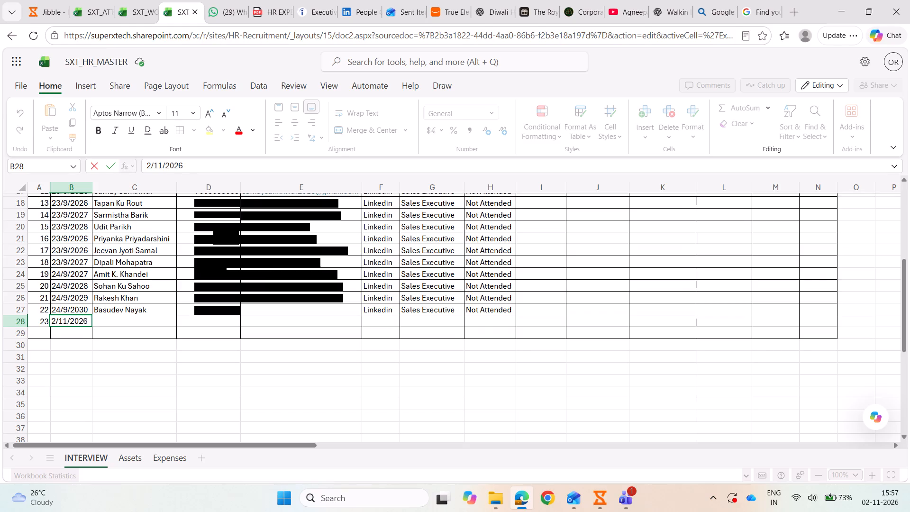
# Copy the date 23/9/2026 from B18 over the dates in cells B19 to B23.
pyautogui.scroll(1, 77, 247)
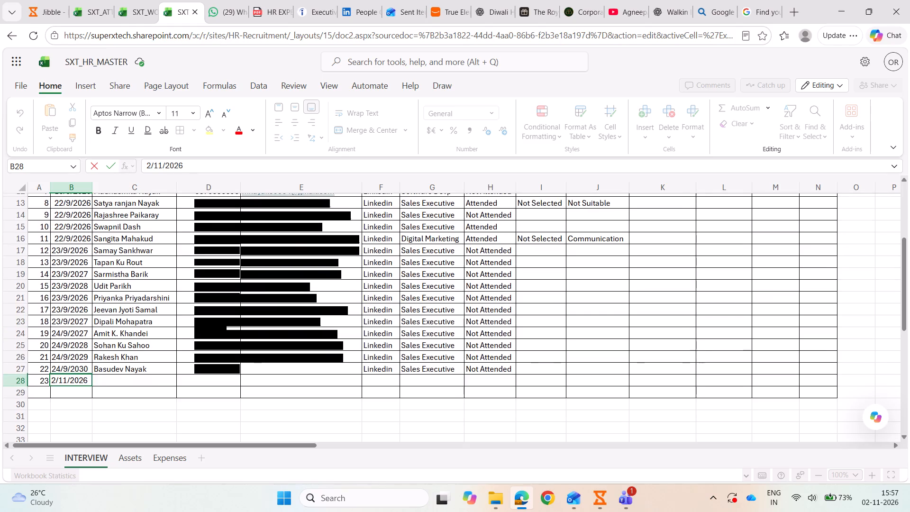
pyautogui.click(84, 265)
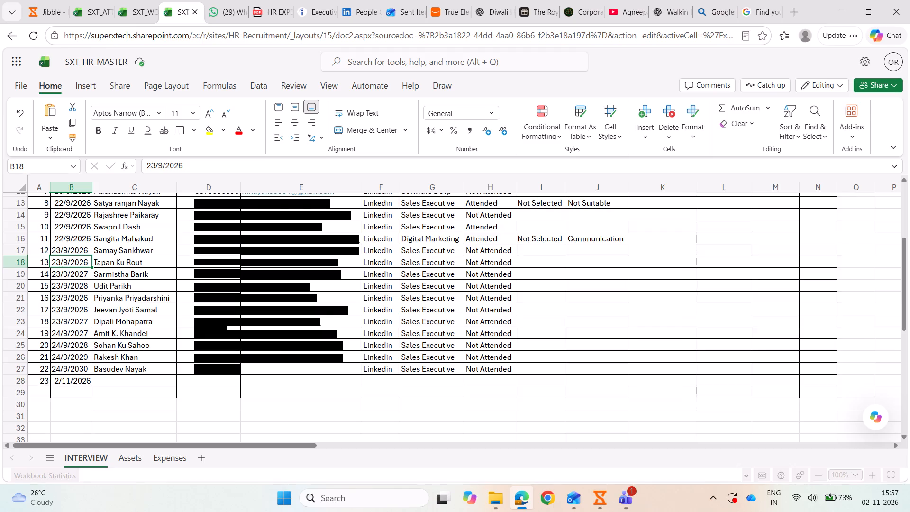
pyautogui.hotkey('ctrl', 'c')
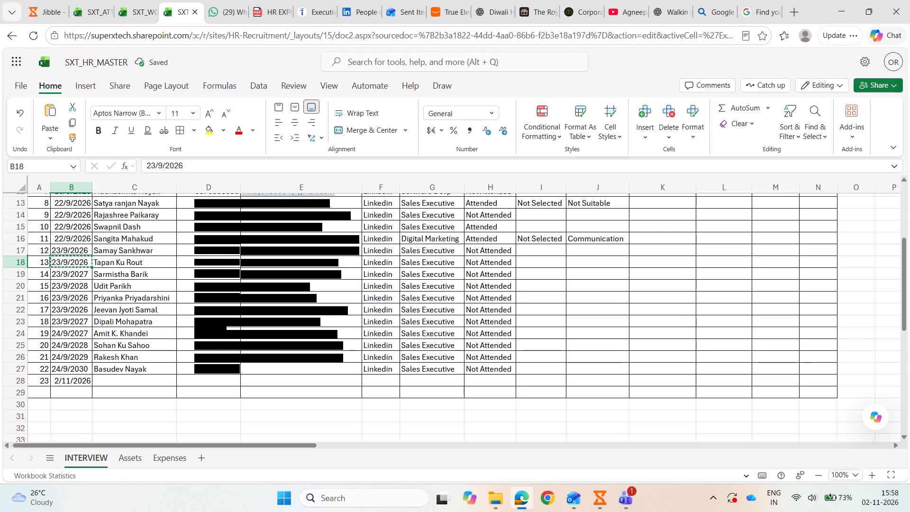
pyautogui.moveTo(75, 274); pyautogui.dragTo(73, 305)
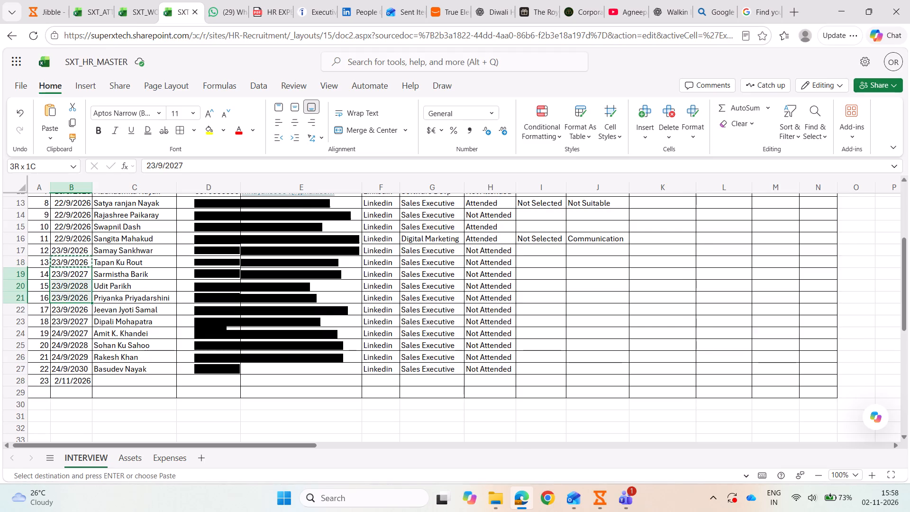
pyautogui.moveTo(73, 305); pyautogui.dragTo(70, 319)
pyautogui.hotkey('ctrl', 'v')
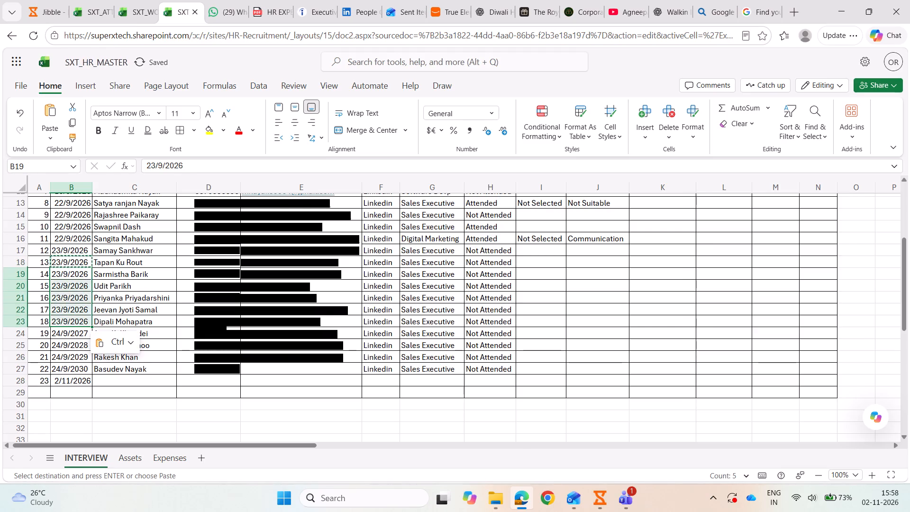
# Correct the date in B24 to 24/9/2026 and copy it over the dates in B25 to B27.
pyautogui.doubleClick(85, 332)
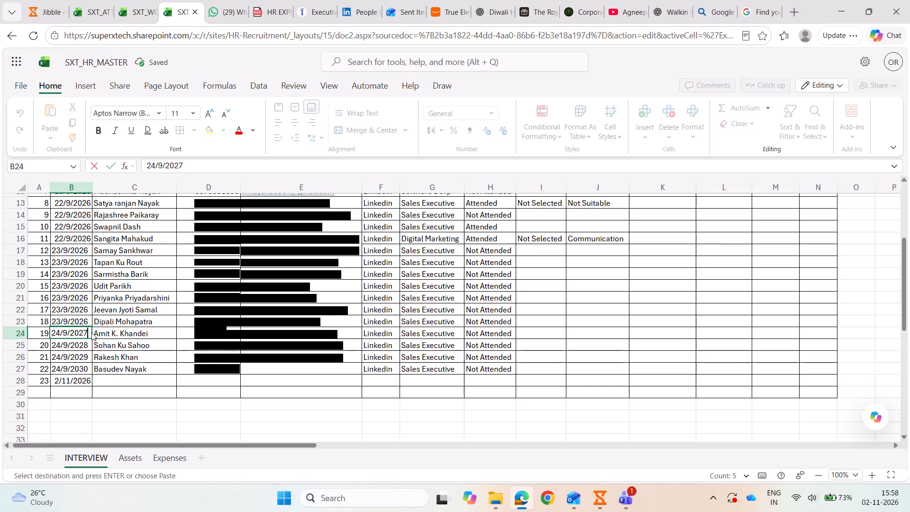
pyautogui.press('BackSpace')
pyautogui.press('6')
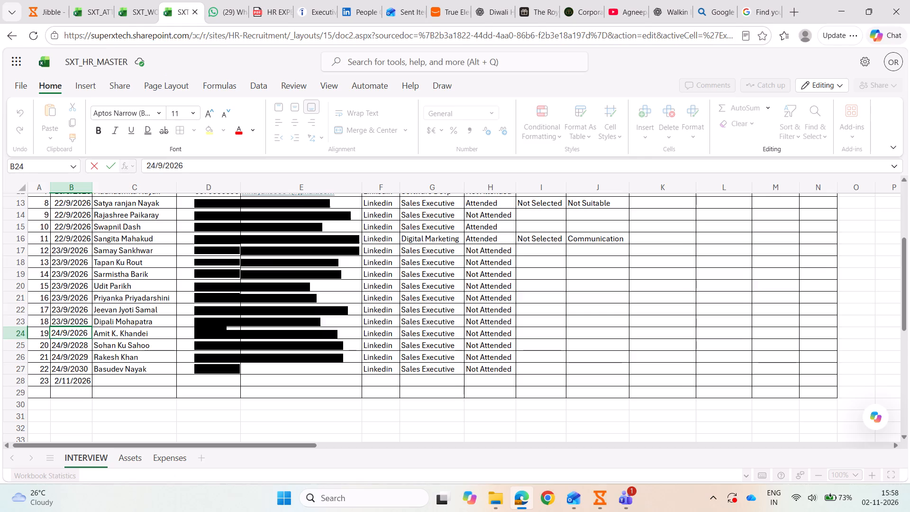
pyautogui.click(81, 372)
pyautogui.click(84, 336)
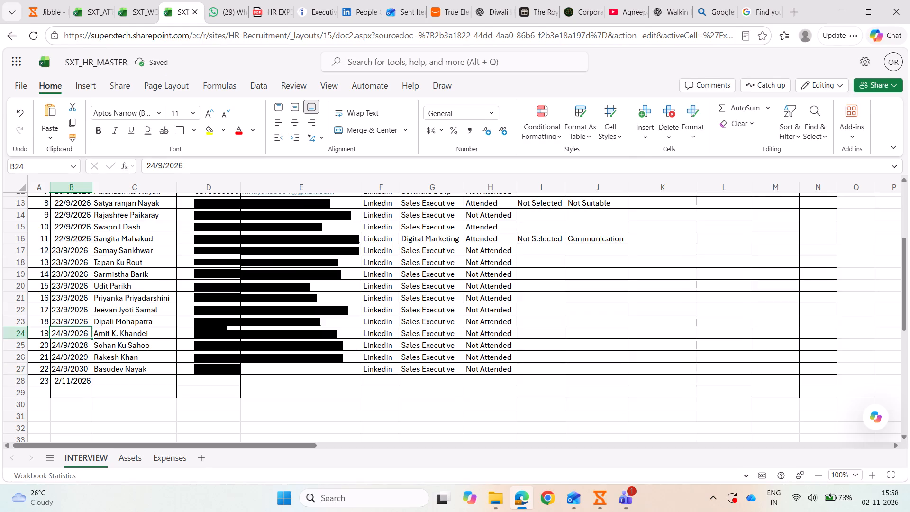
pyautogui.hotkey('ctrl', 'c')
pyautogui.moveTo(83, 343); pyautogui.dragTo(81, 363)
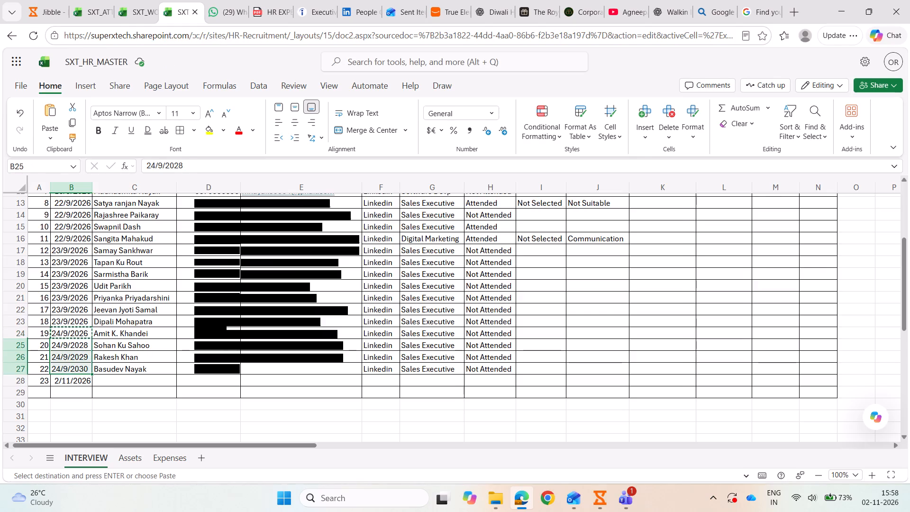
pyautogui.hotkey('ctrl', 'v')
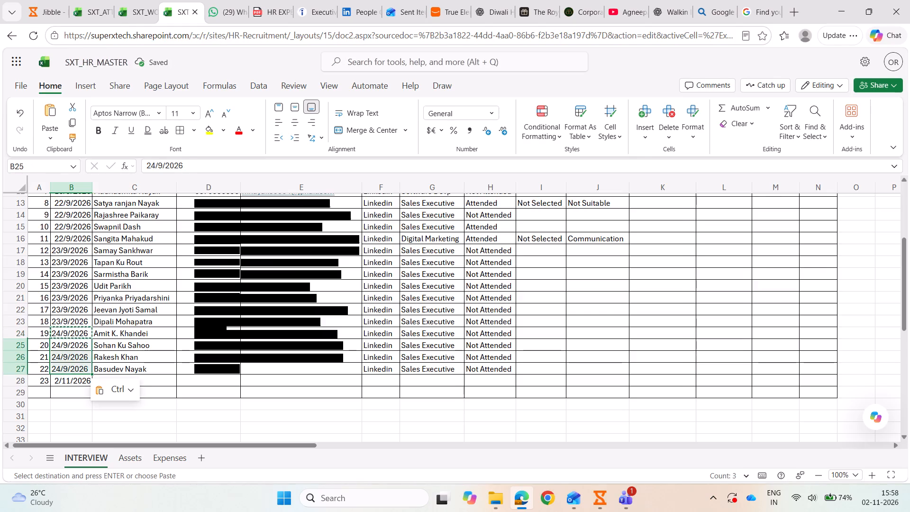
# Enter the new candidate's full name in cell C28.
pyautogui.doubleClick(69, 393)
pyautogui.doubleClick(135, 379)
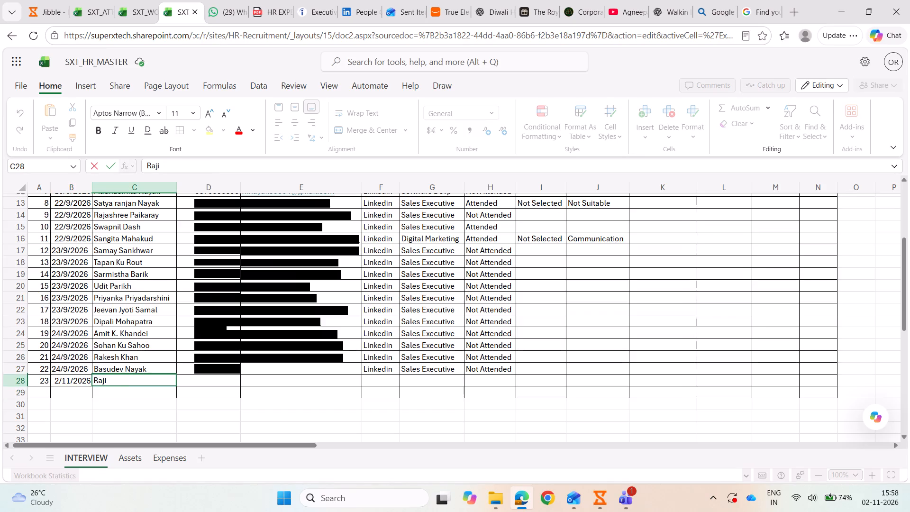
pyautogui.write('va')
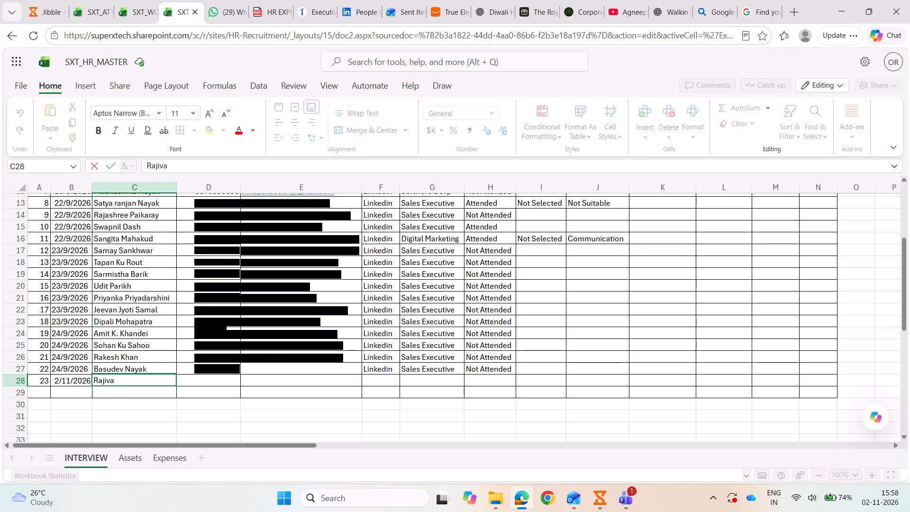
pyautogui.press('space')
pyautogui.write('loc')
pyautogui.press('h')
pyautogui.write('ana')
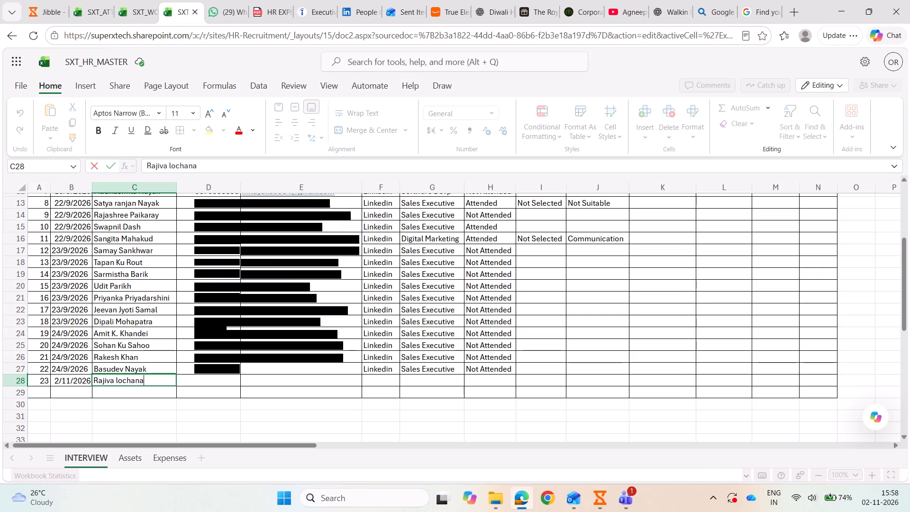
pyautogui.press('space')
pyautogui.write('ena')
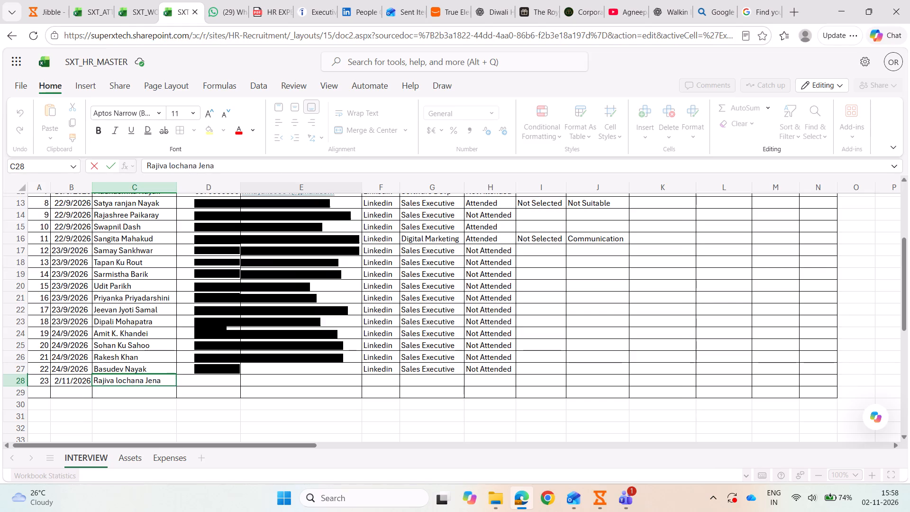
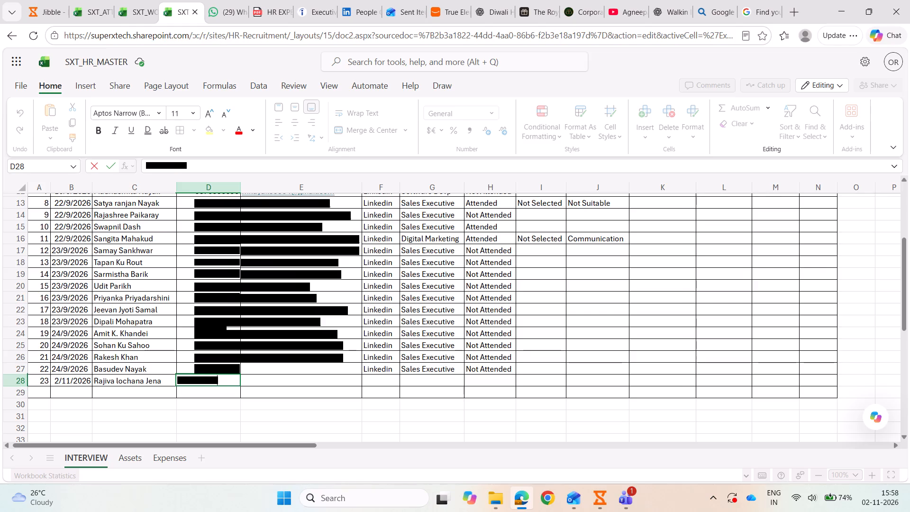
# Complete the candidate's contact number in cell D28.
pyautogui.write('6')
pyautogui.click(252, 386)
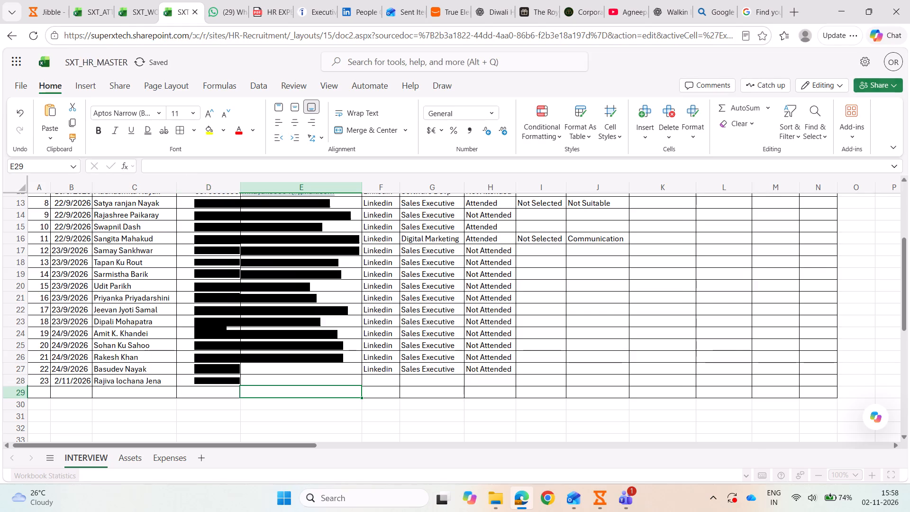
# Enter Indeed as the candidate's source in cell F28 and glance at the Indeed candidates page.
pyautogui.doubleClick(380, 379)
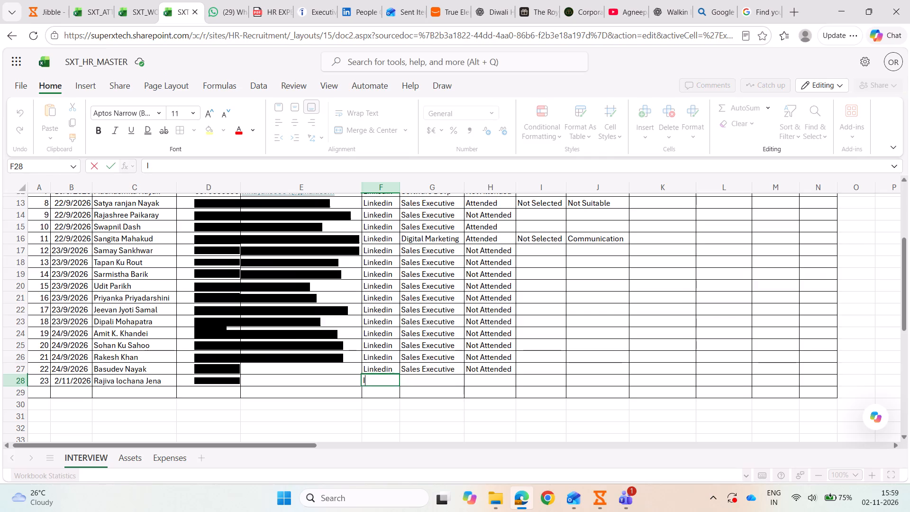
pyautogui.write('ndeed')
pyautogui.click(302, 12)
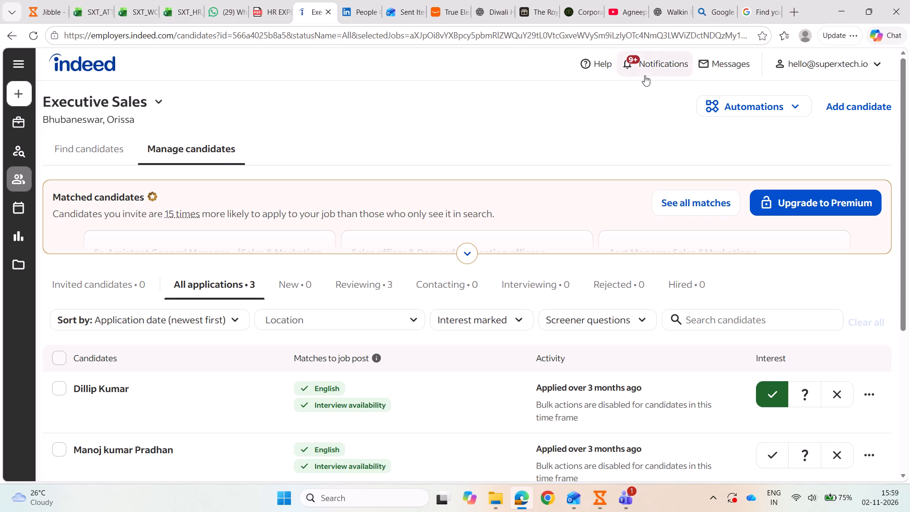
pyautogui.click(179, 9)
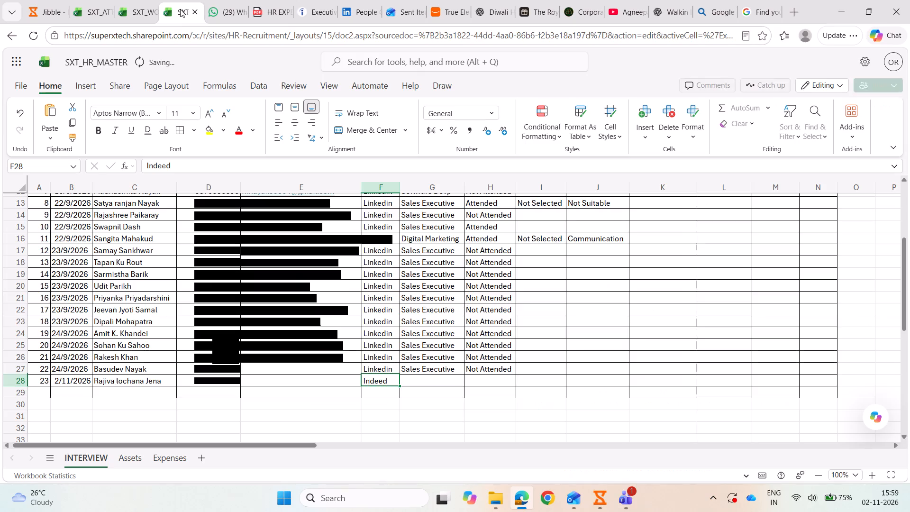
# Copy the applied-for role Digital Marketing from cell G16 into G28.
pyautogui.click(429, 380)
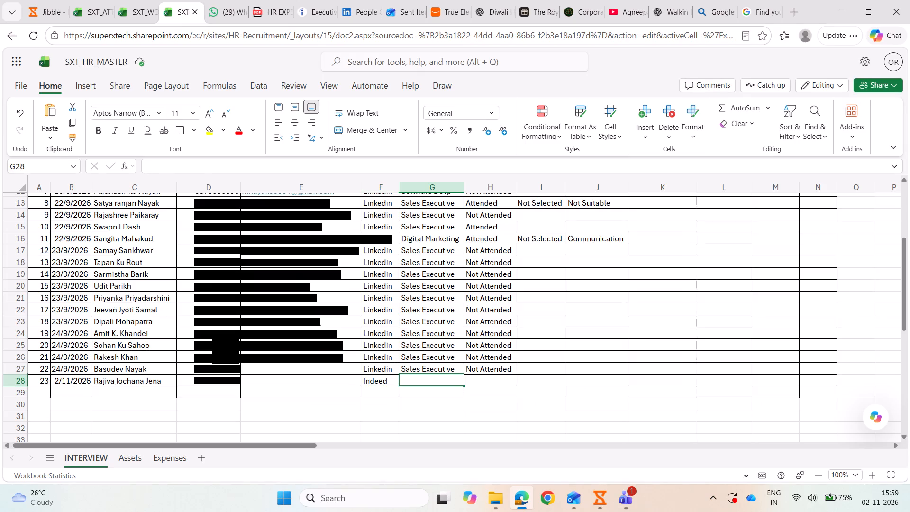
pyautogui.click(440, 240)
pyautogui.hotkey('ctrl', 'c')
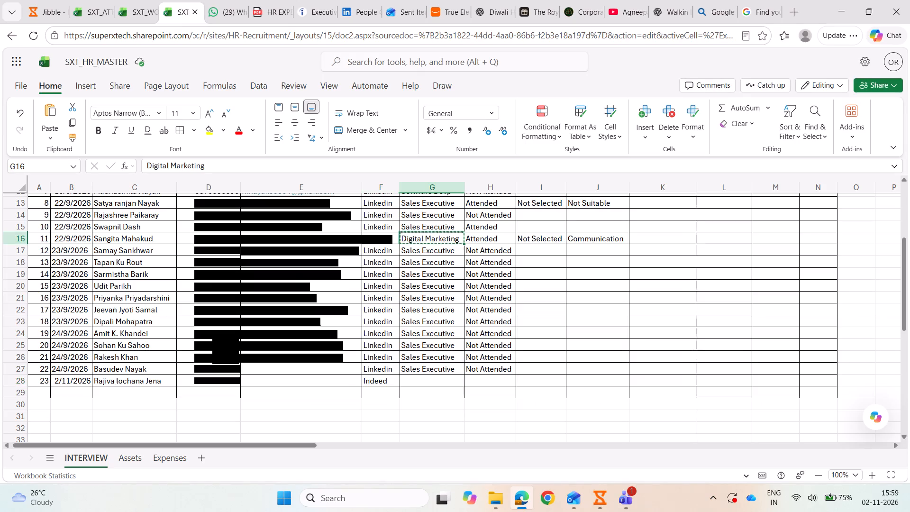
pyautogui.click(433, 382)
pyautogui.hotkey('ctrl', 'v')
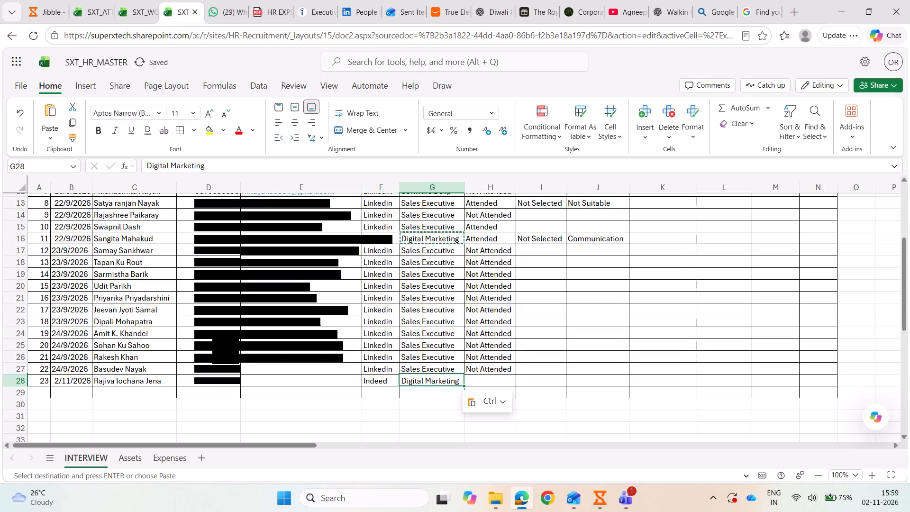
# Copy the interview status Attended from cell H16 into H28.
pyautogui.click(495, 244)
pyautogui.click(497, 238)
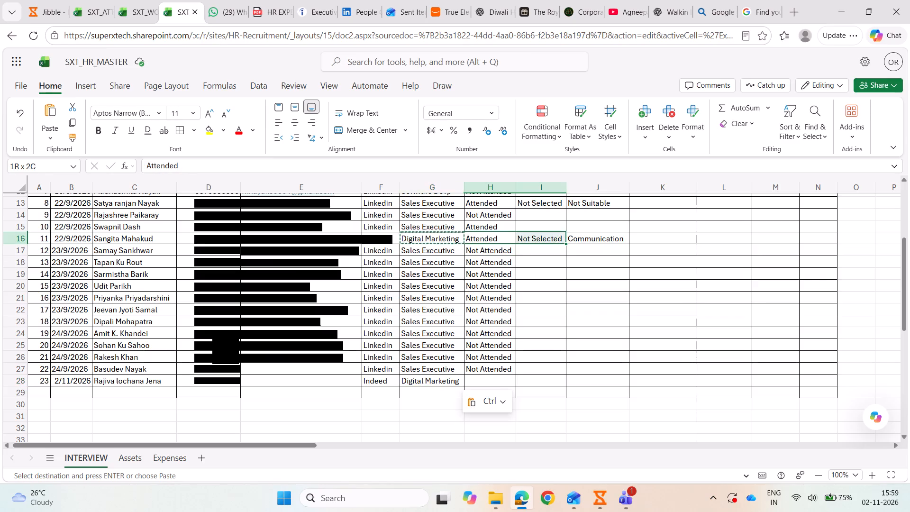
pyautogui.hotkey('ctrl', 'c')
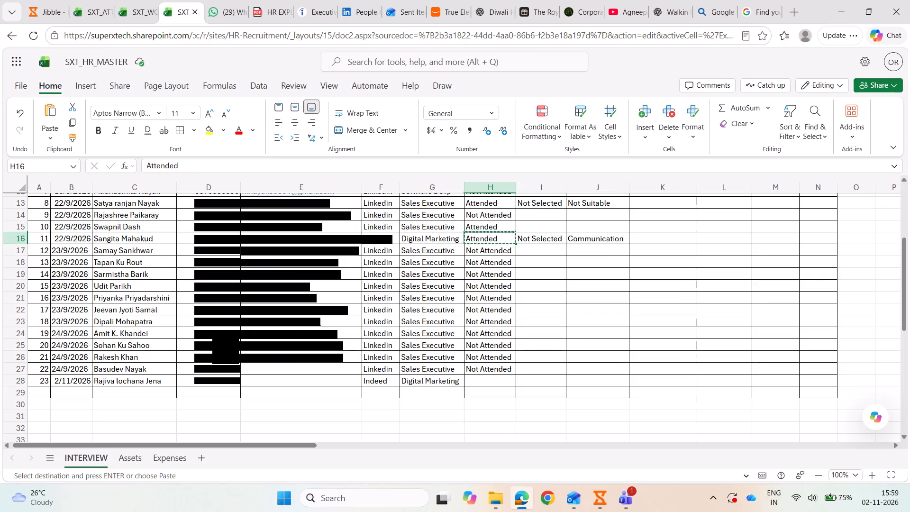
pyautogui.click(478, 379)
pyautogui.hotkey('ctrl', 'v')
# Enter Selected as the candidate's status in cell I28.
pyautogui.doubleClick(533, 379)
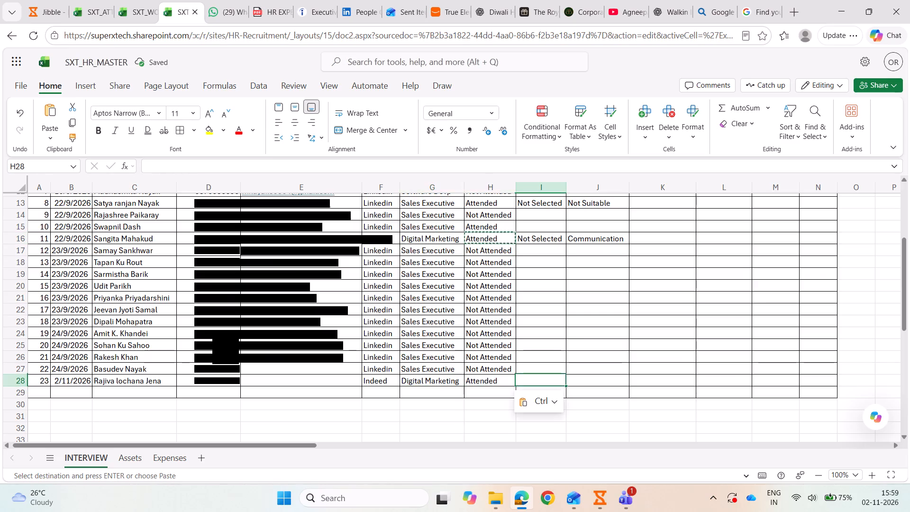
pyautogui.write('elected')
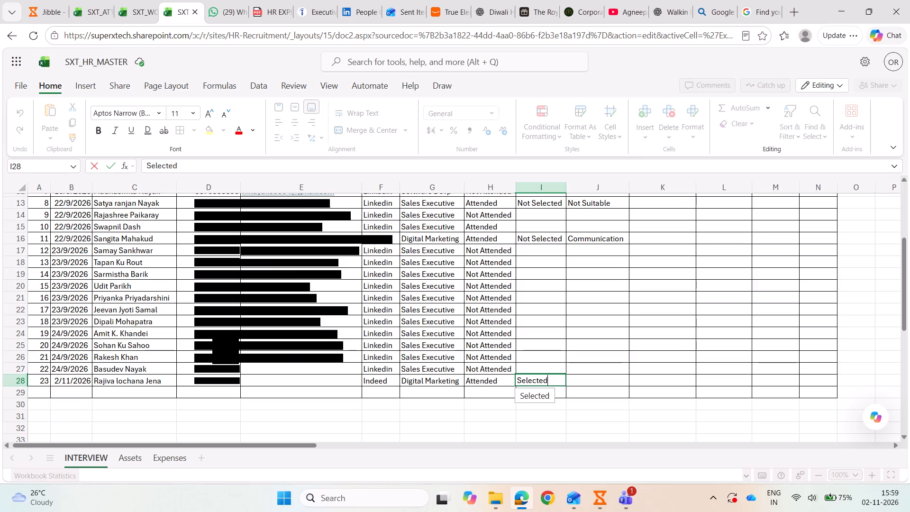
pyautogui.click(627, 341)
# Enter Digital Marketing Executive as the selected position in cell K28.
pyautogui.scroll(2, 627, 347)
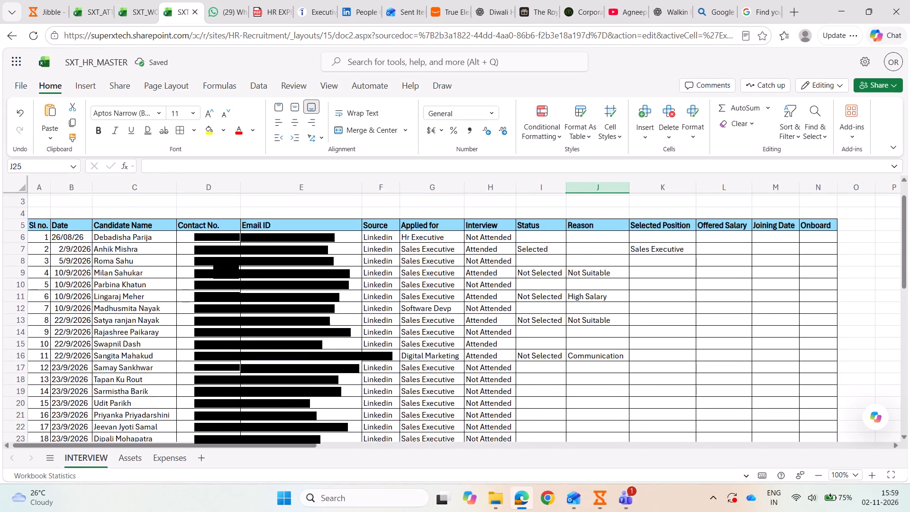
pyautogui.scroll(-2, 627, 351)
pyautogui.doubleClick(666, 380)
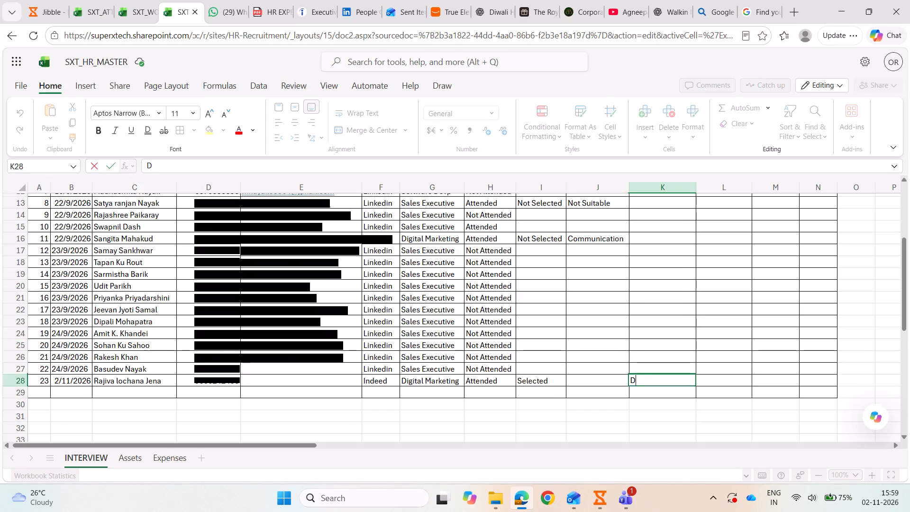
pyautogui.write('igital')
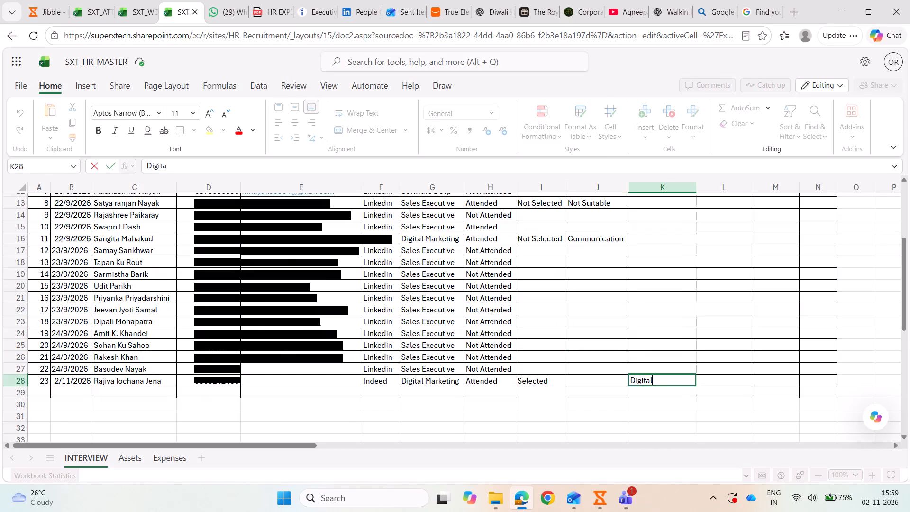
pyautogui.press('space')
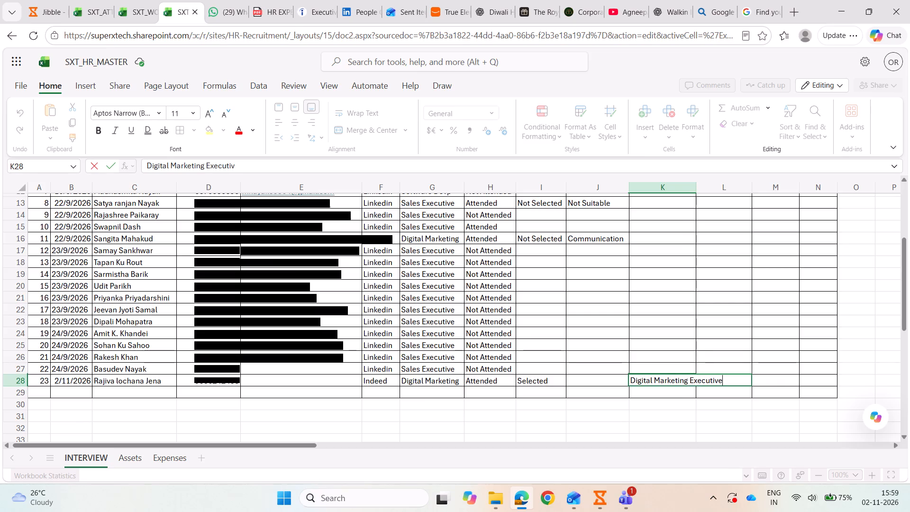
# Auto-fit the width of the Selected Position column K to its contents.
pyautogui.click(690, 192)
pyautogui.doubleClick(698, 188)
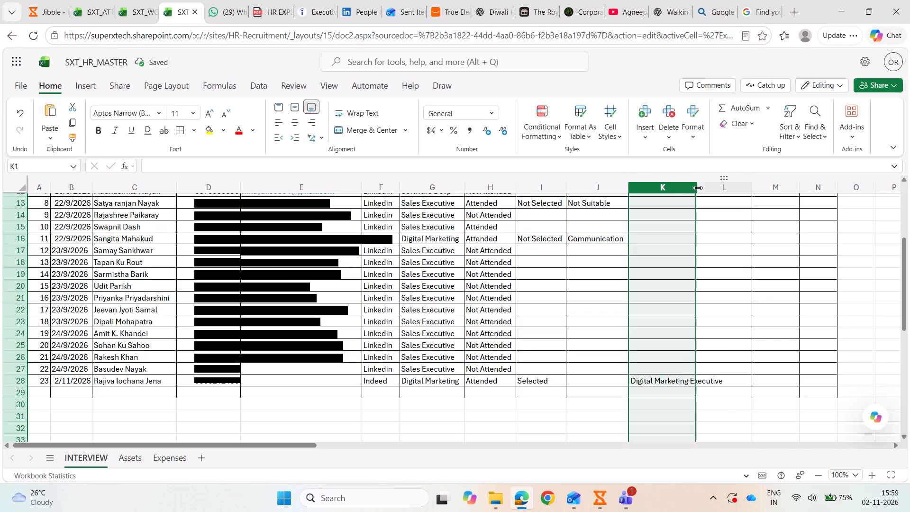
pyautogui.click(803, 423)
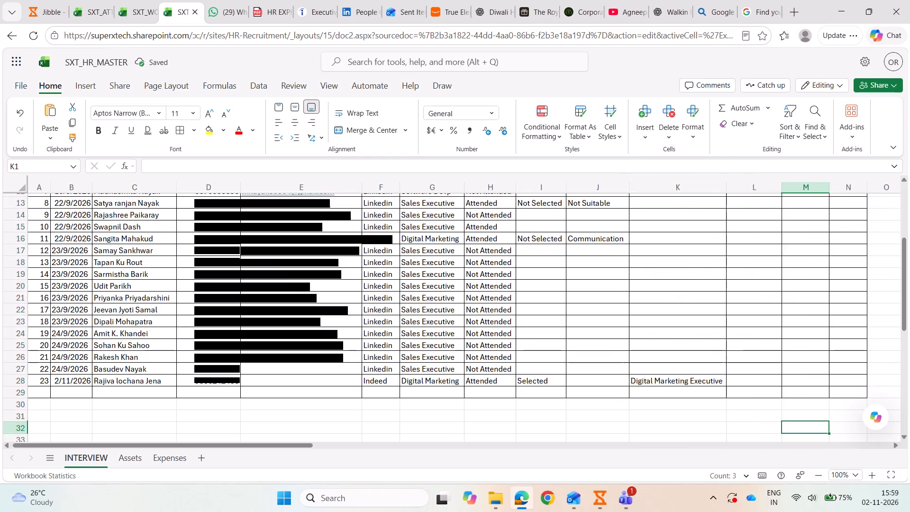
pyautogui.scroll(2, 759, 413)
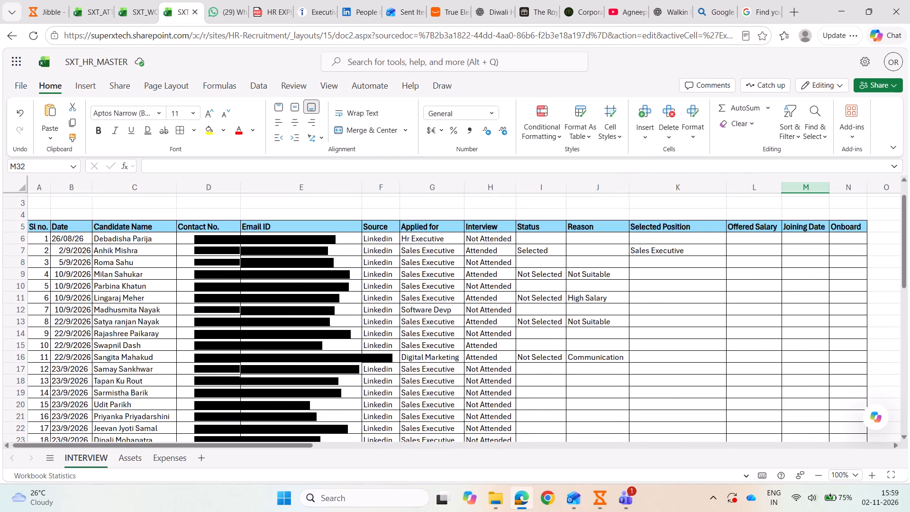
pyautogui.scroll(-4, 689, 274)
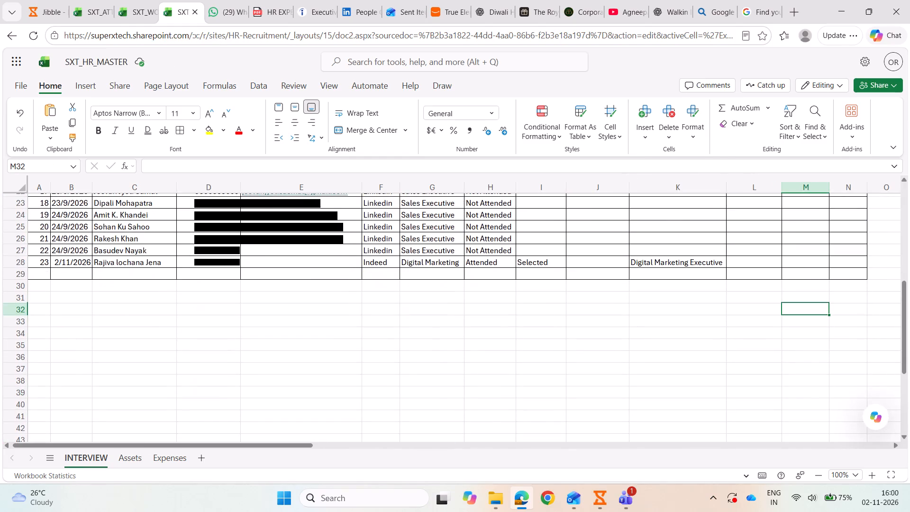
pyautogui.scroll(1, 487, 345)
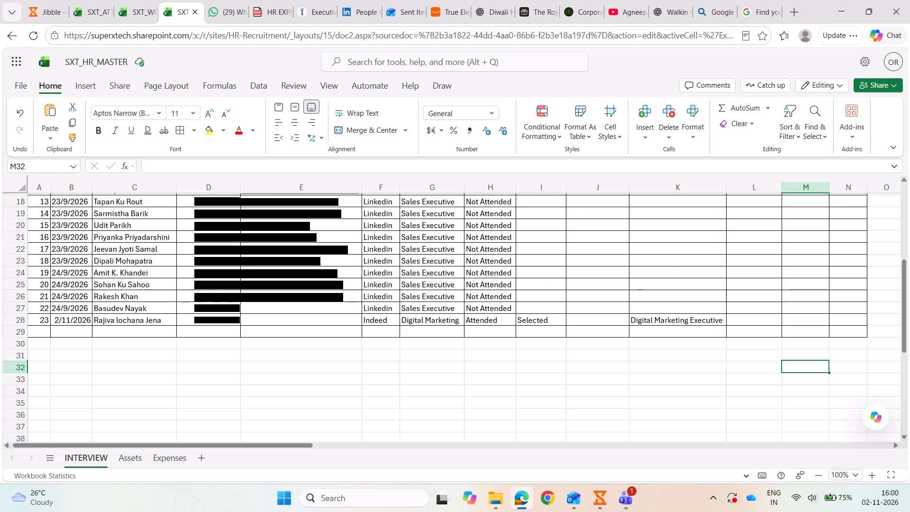
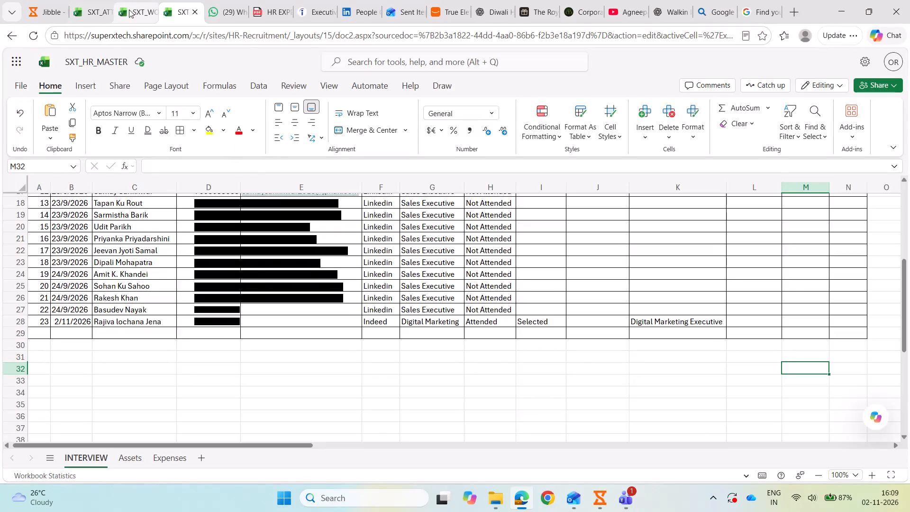
# Switch to SXT_ATTENDANCE SHEET_2026 and review the employee attendance records on the OCT'26 sheet.
pyautogui.click(93, 10)
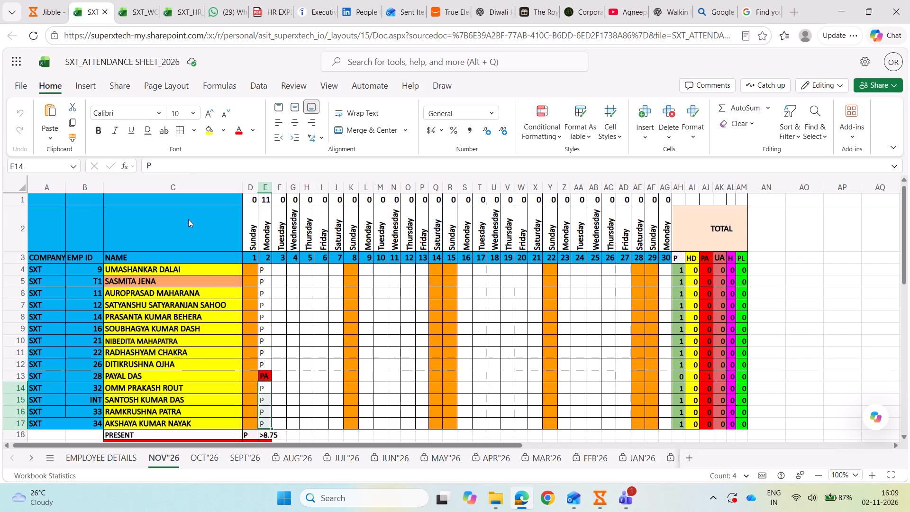
pyautogui.click(204, 457)
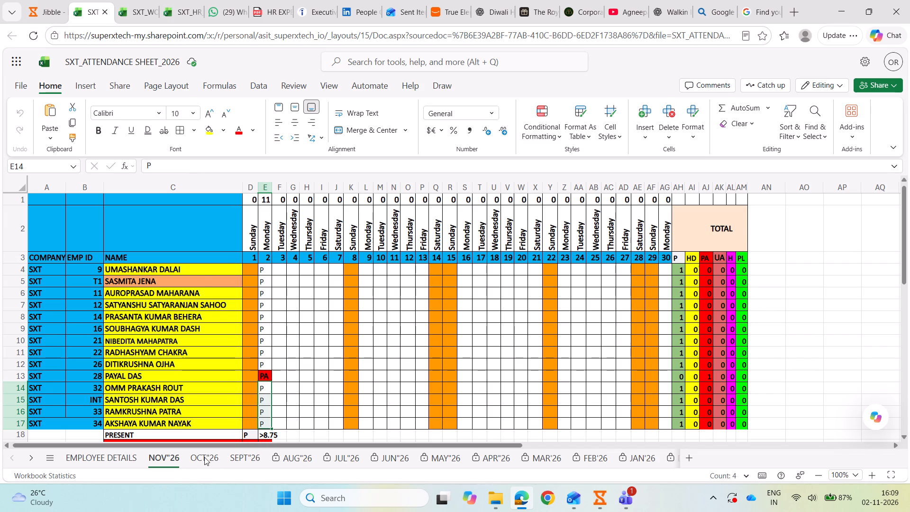
pyautogui.click(204, 457)
pyautogui.scroll(-1, 252, 384)
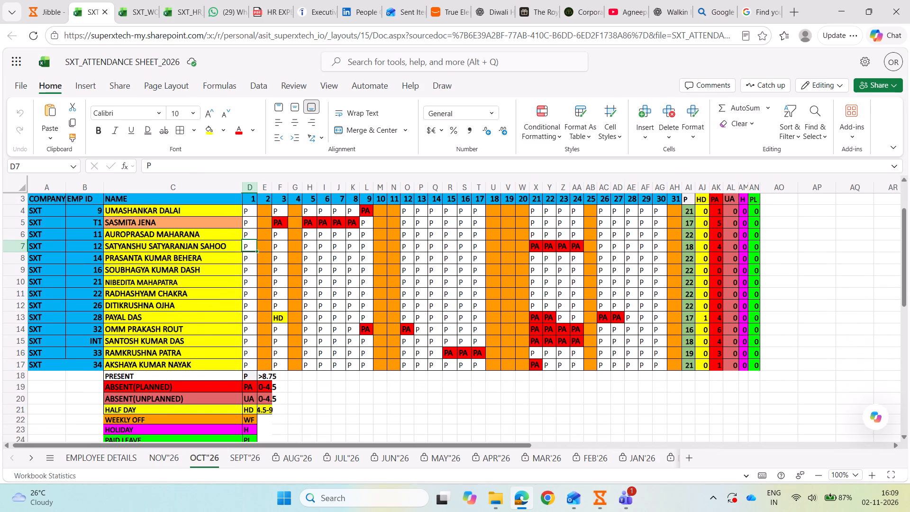
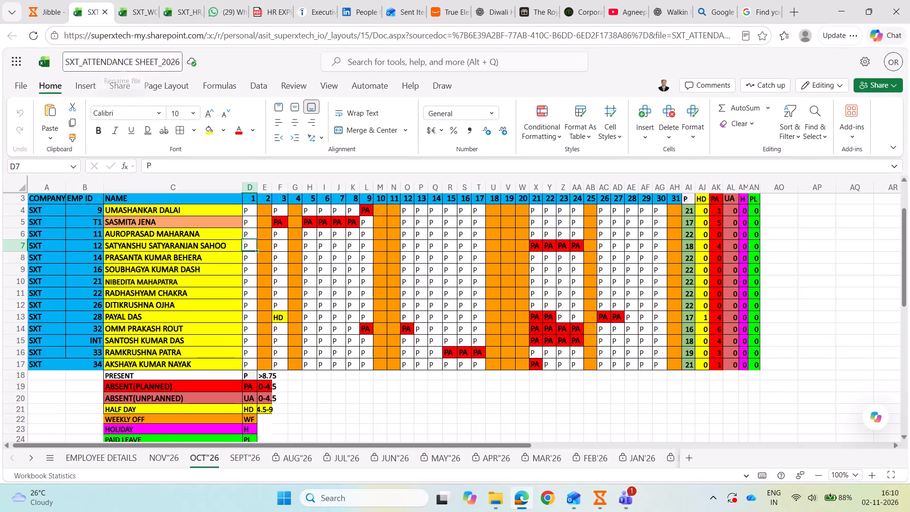
# Switch from the attendance workbook to the SXT_WORKBOOK HR file showing the Salary_Oct_2026 sheet.
pyautogui.click(187, 15)
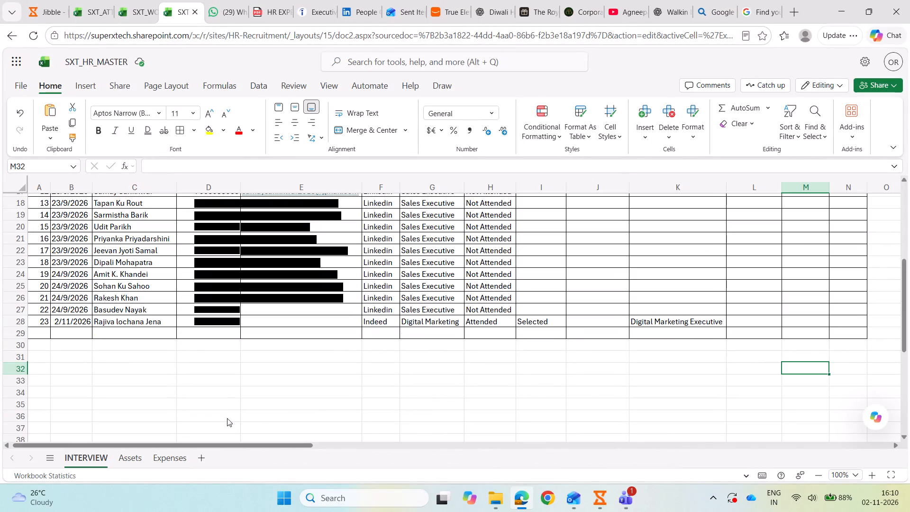
pyautogui.click(137, 9)
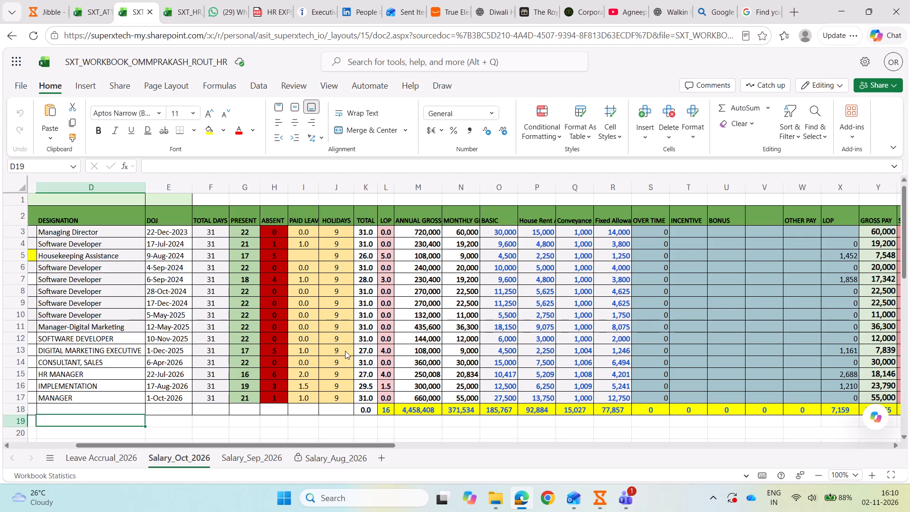